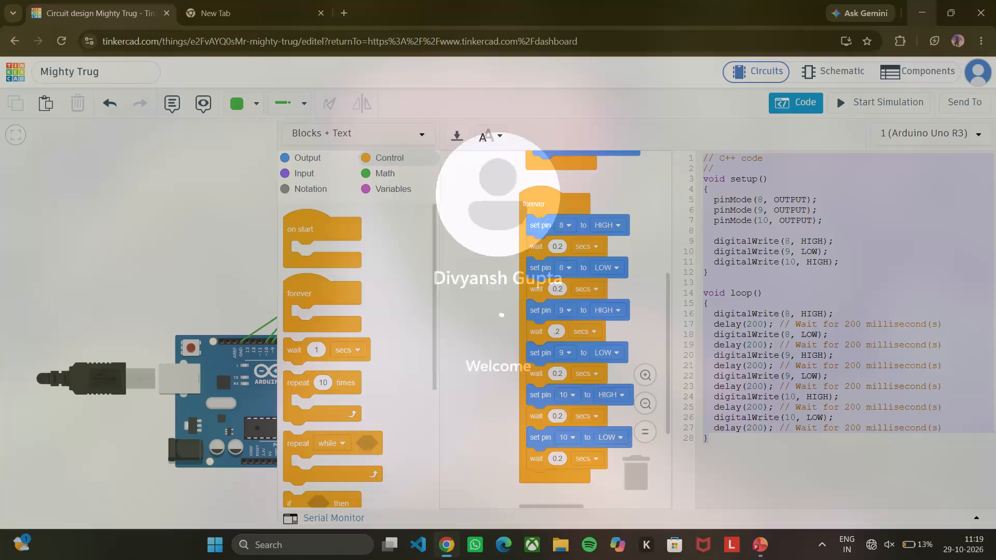
Clear the desktop by minimizing the Tinkercad browser window and closing the PowerPoint start window.
left_click(912, 0)
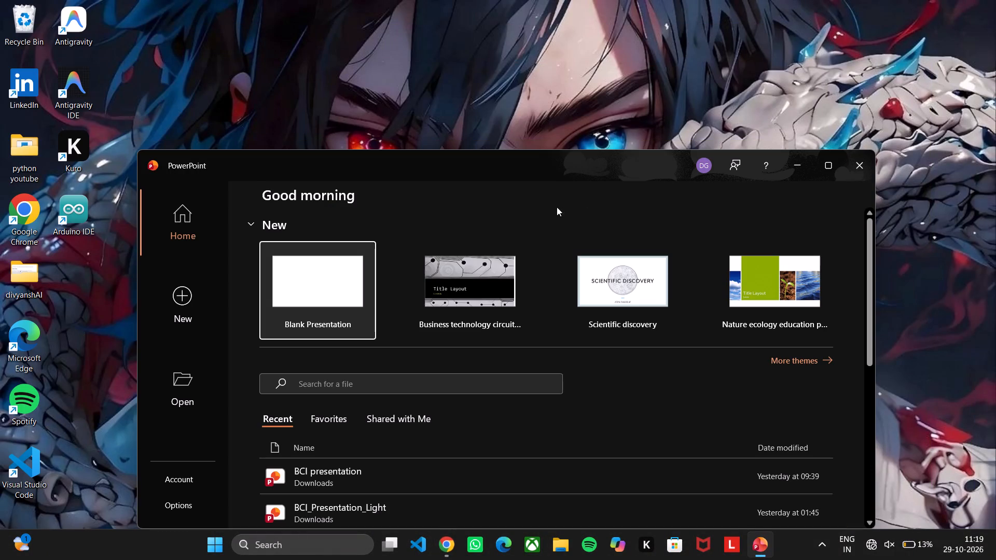
left_click(862, 173)
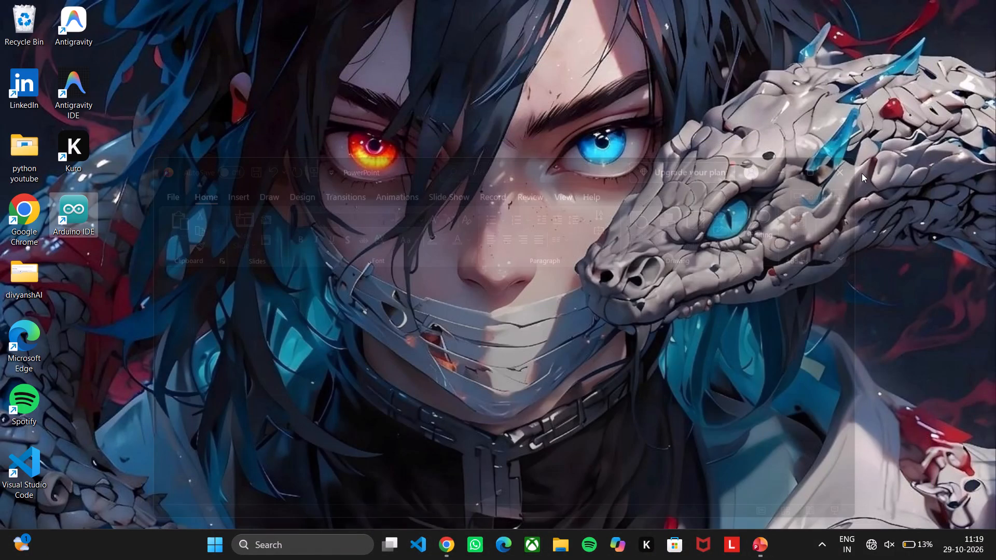
Refresh the desktop.
right_click(716, 158)
left_click(762, 211)
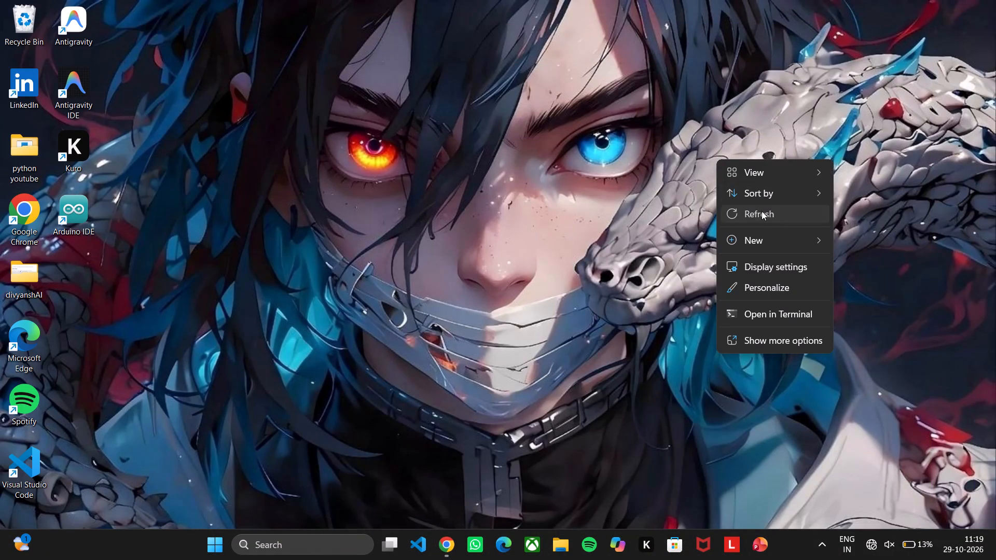
Open PowerPoint to its start window and leave it at its normal, non-maximized size.
double_click(758, 551)
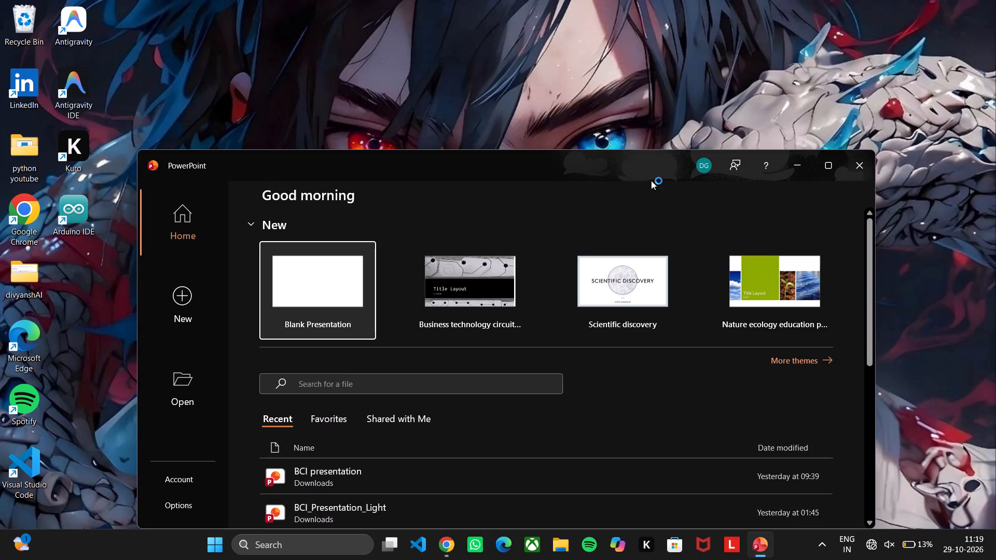
left_click(820, 173)
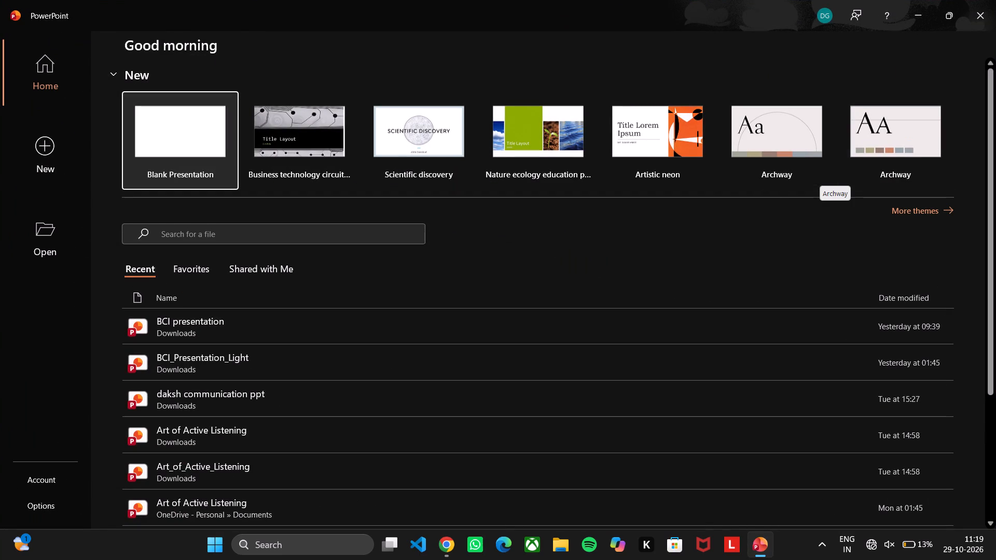
left_click(952, 23)
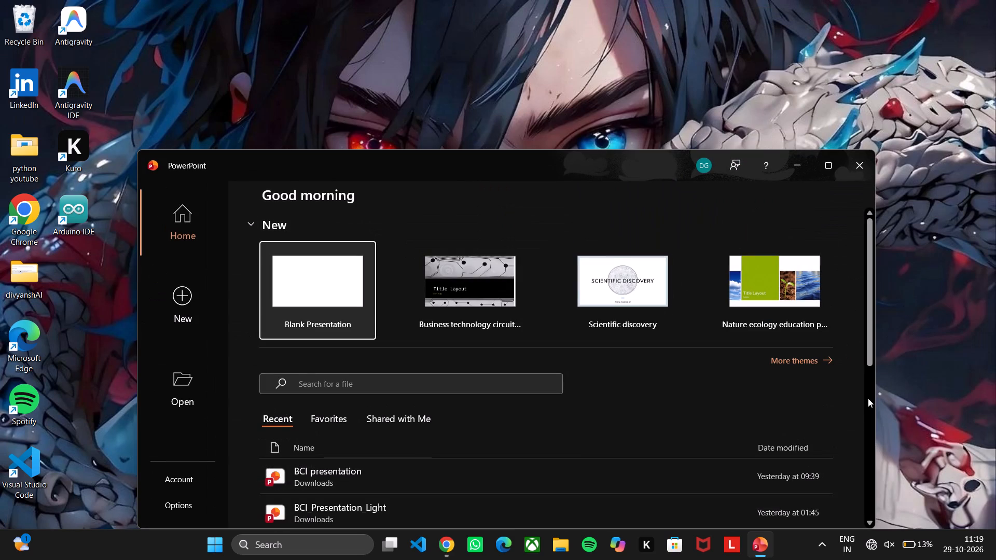
Connect the computer to the secured Wi-Fi network moto g62 5G_9078, leaving automatic connection off.
left_click(879, 541)
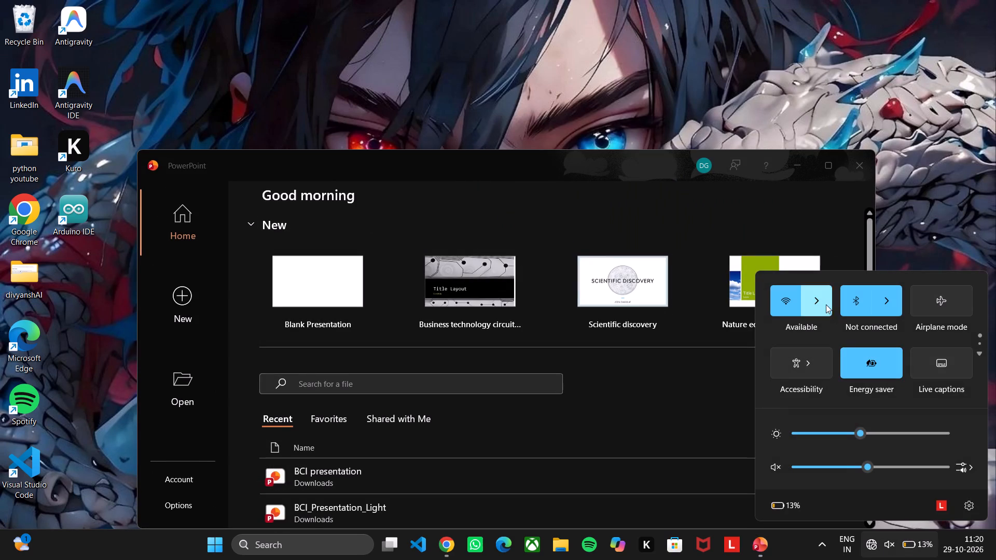
left_click(823, 299)
left_click(835, 315)
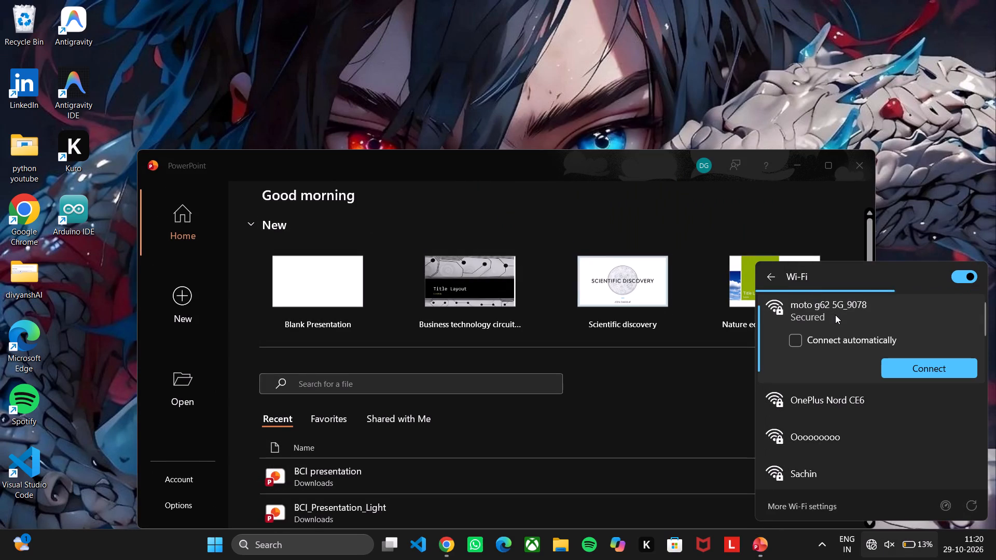
left_click(926, 373)
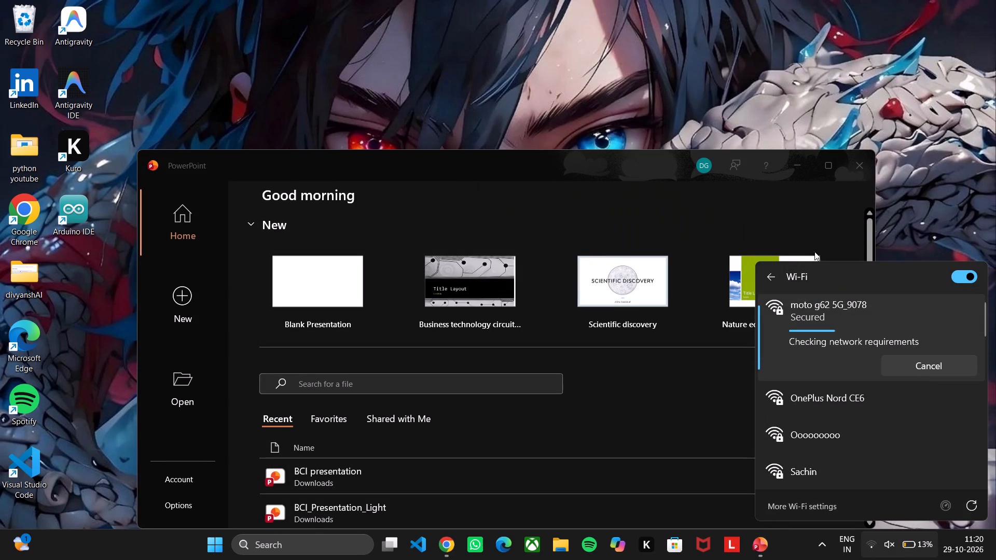
left_click(770, 273)
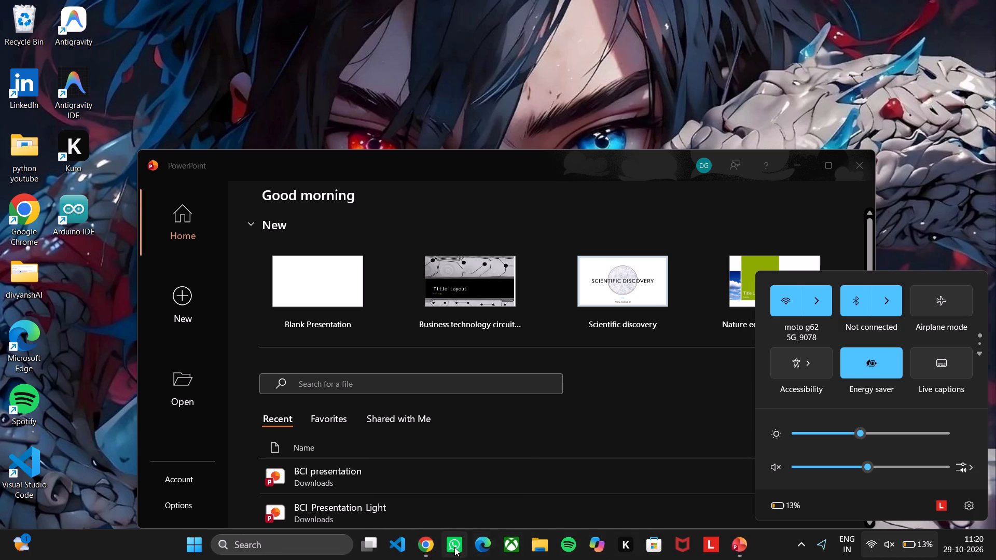
Launch WhatsApp.
left_click(454, 547)
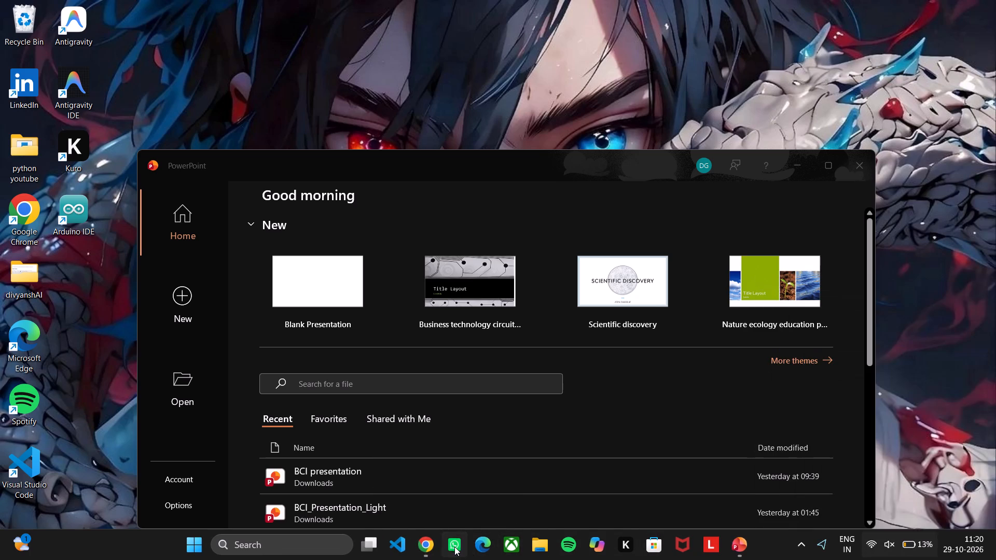
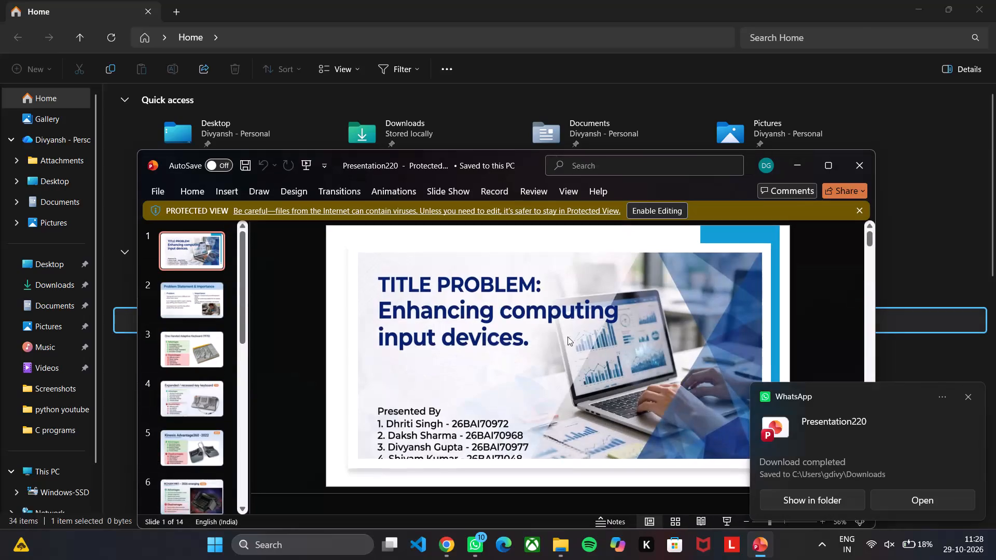
Maximize the Presentation220 window and enable editing of the protected presentation.
left_click(828, 167)
left_click(520, 62)
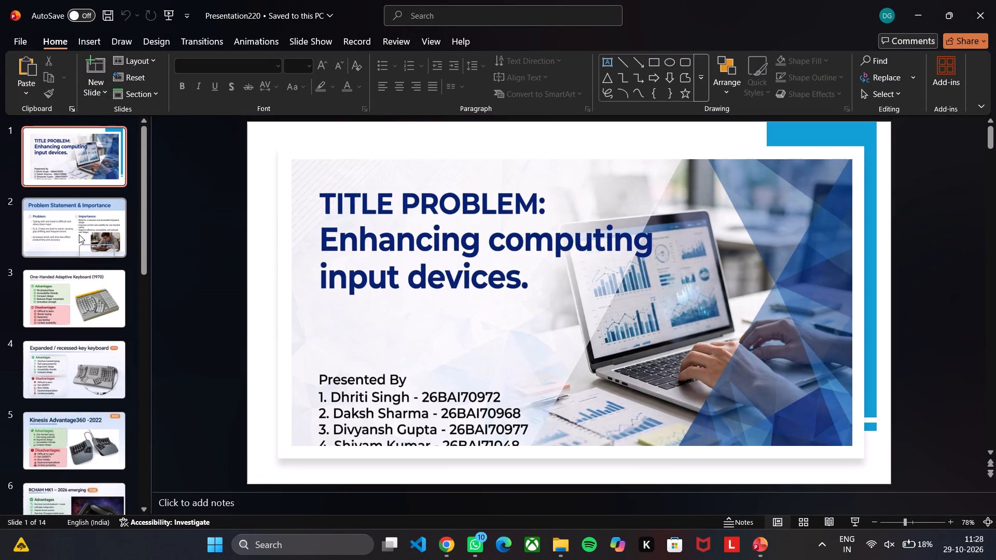
Insert a new slide with the Blank layout directly after the title slide.
left_click(94, 35)
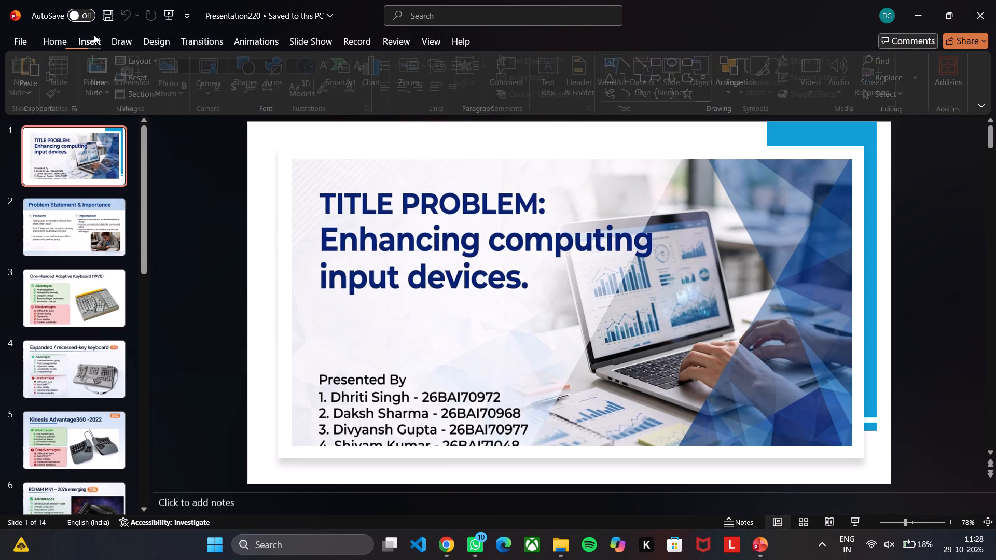
left_click(32, 85)
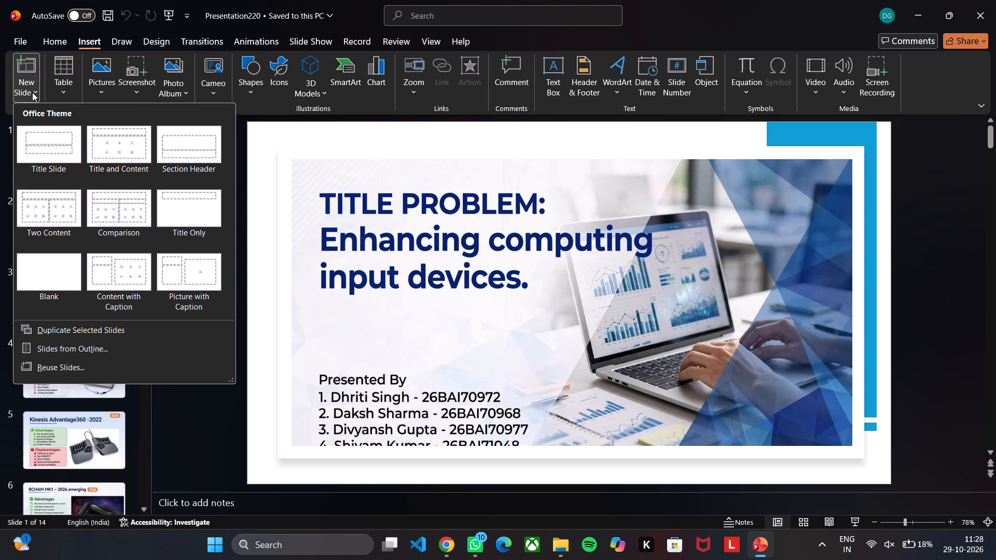
left_click(58, 270)
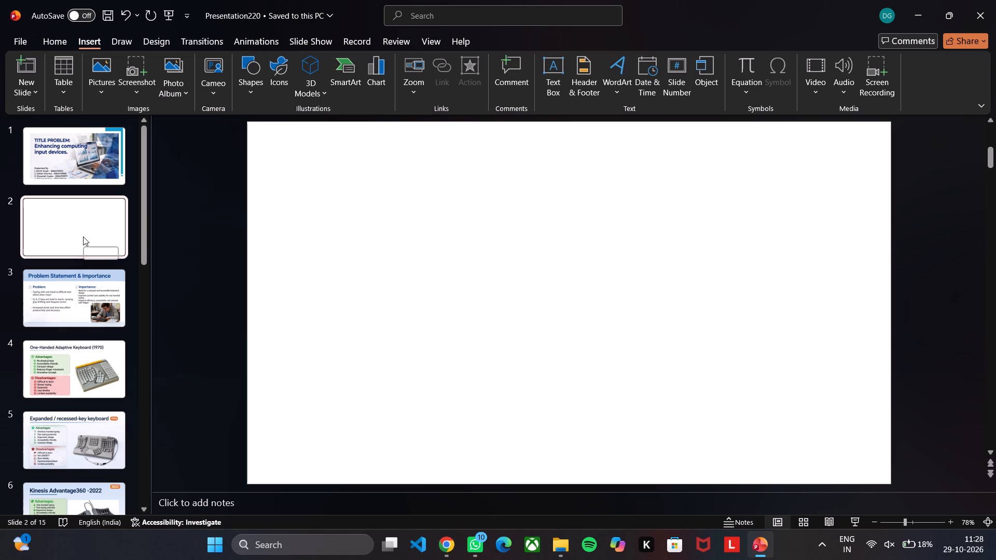
Move the blank slide to position 10, between the ergonomic one-handed keyboard slide and the existing vs proposed keyboard comparison slide.
left_click_drag(85, 235, 85, 237)
left_click_drag(85, 237, 63, 457)
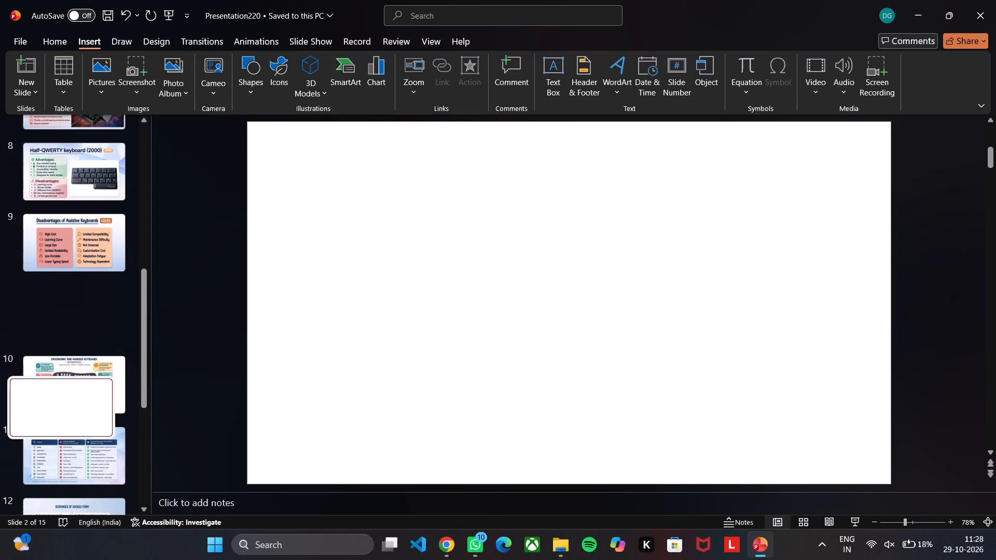
left_click_drag(63, 457, 80, 381)
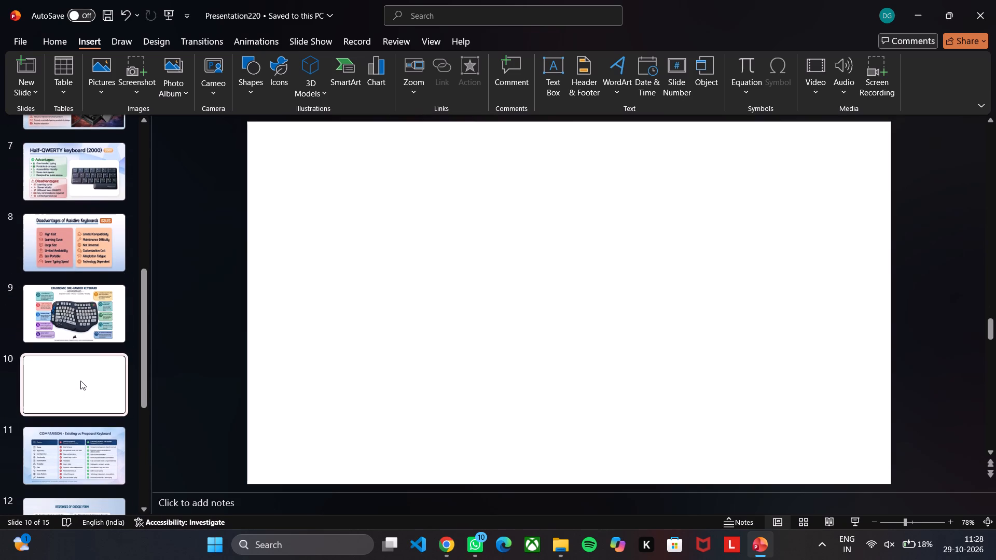
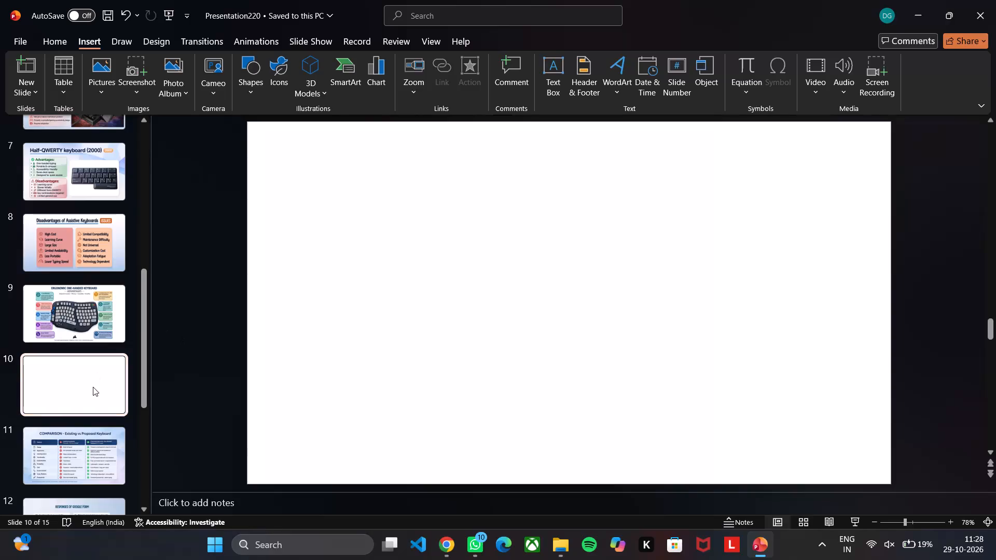
Paste the copied photo of the keyboard sketch and cardboard prototype onto blank slide 10.
left_click(93, 387)
double_click(361, 264)
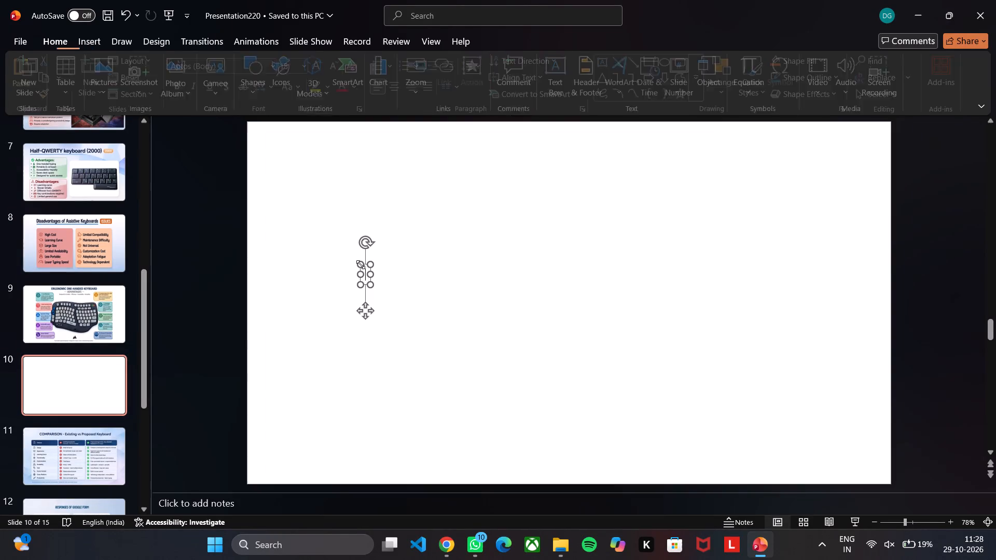
key("ctrl+v")
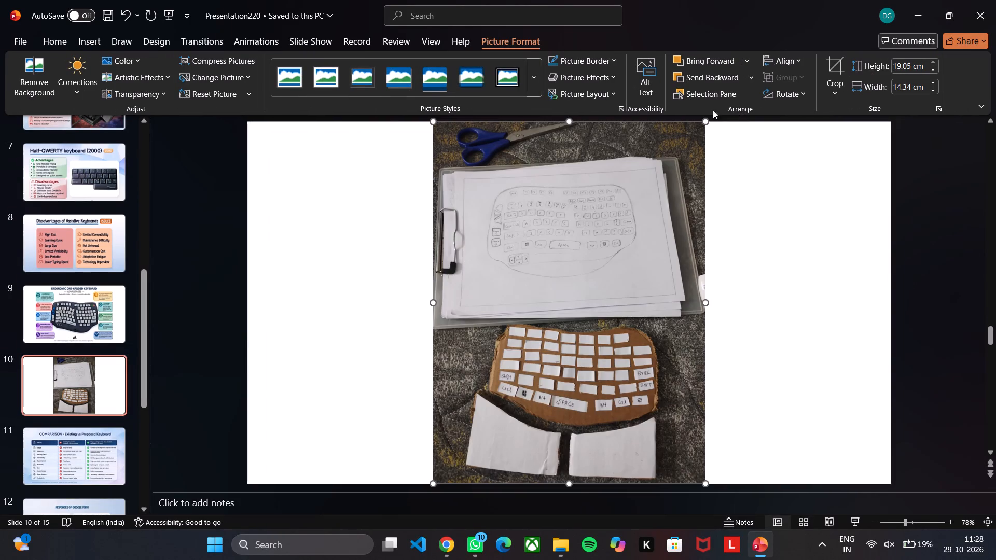
Shrink the pasted prototype photo to about 12.9 cm high by 9.71 cm wide and move it near the slide's centre.
left_click_drag(704, 122, 624, 288)
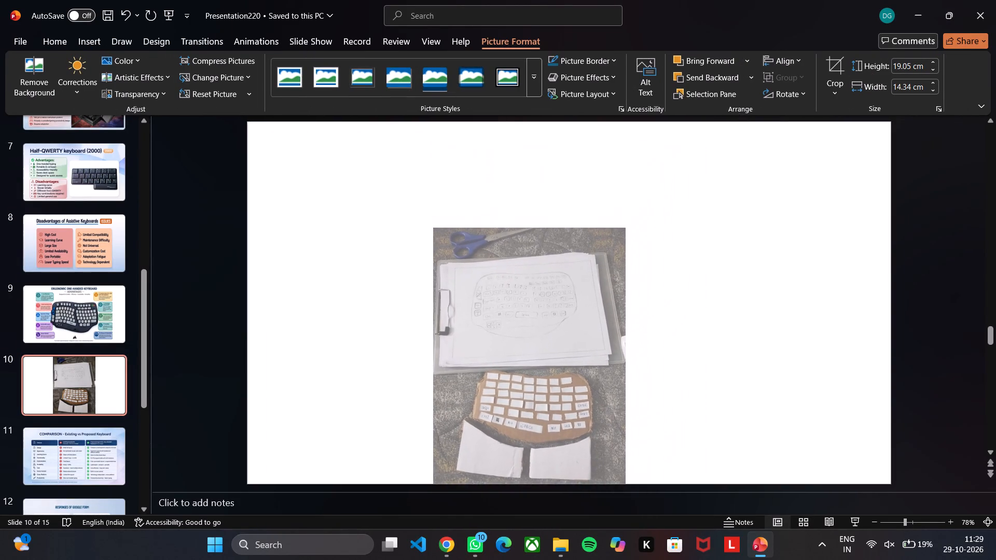
left_click_drag(624, 288, 617, 297)
left_click_drag(513, 335, 579, 285)
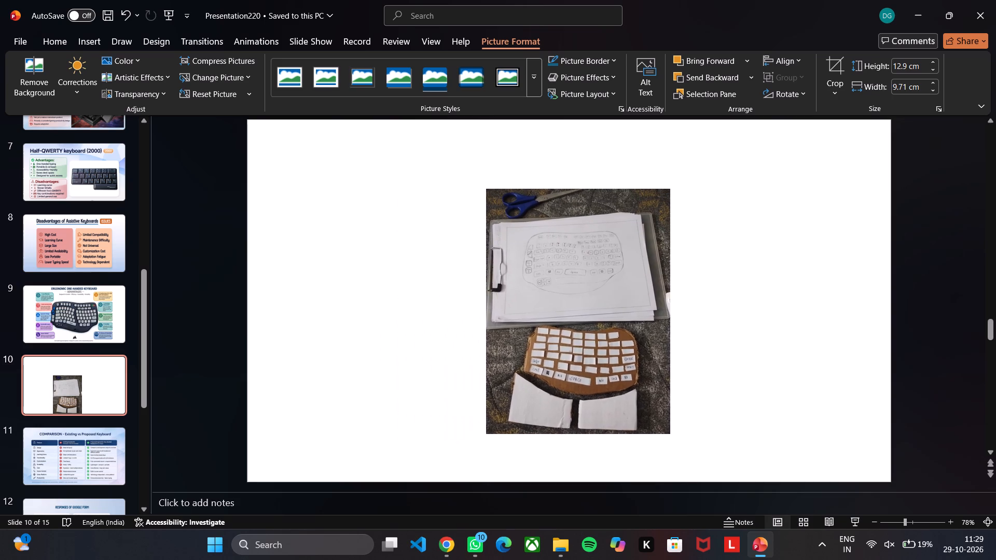
Move the keyboard prototype photo on slide 10 from the centre to the right side of the slide, roughly centred vertically.
left_click_drag(579, 285, 677, 295)
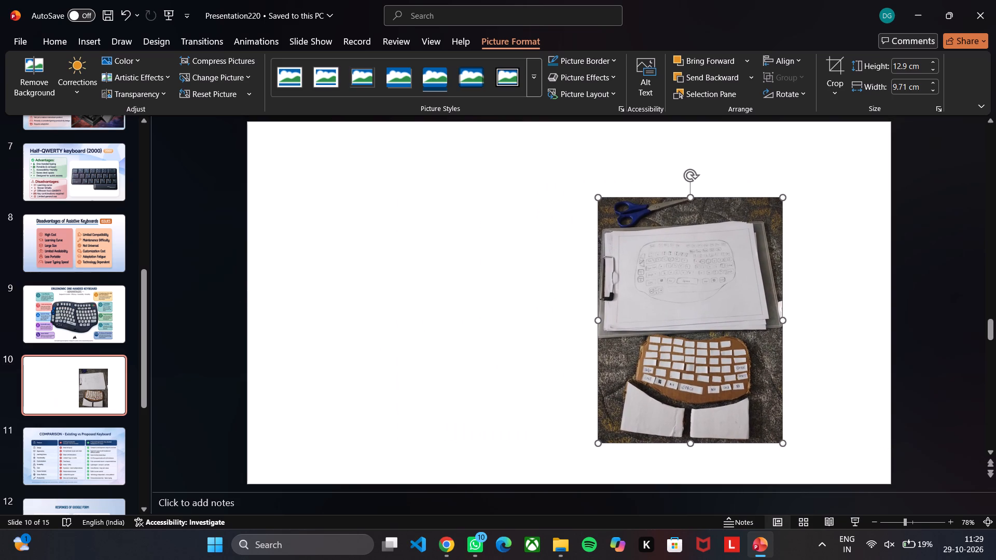
left_click_drag(677, 288, 648, 307)
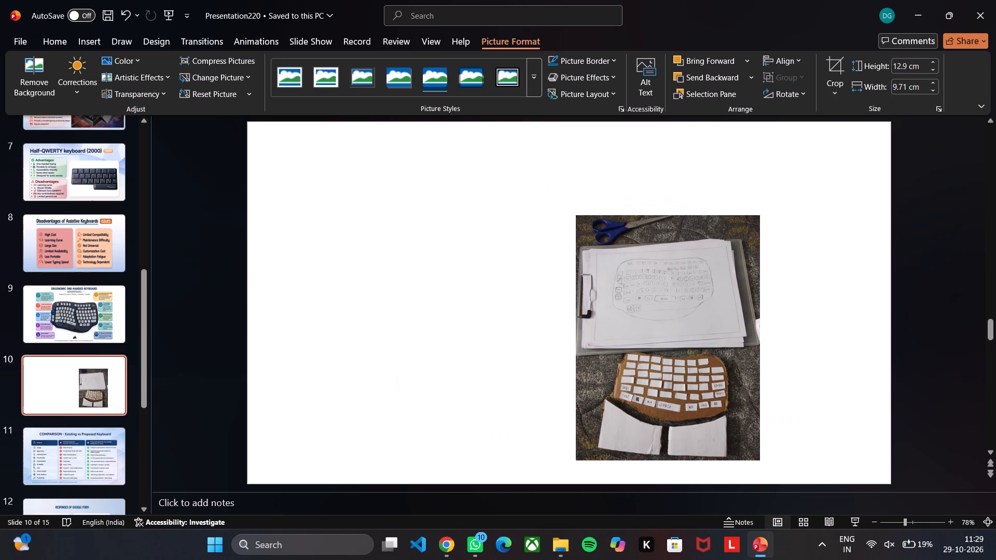
left_click_drag(648, 307, 417, 294)
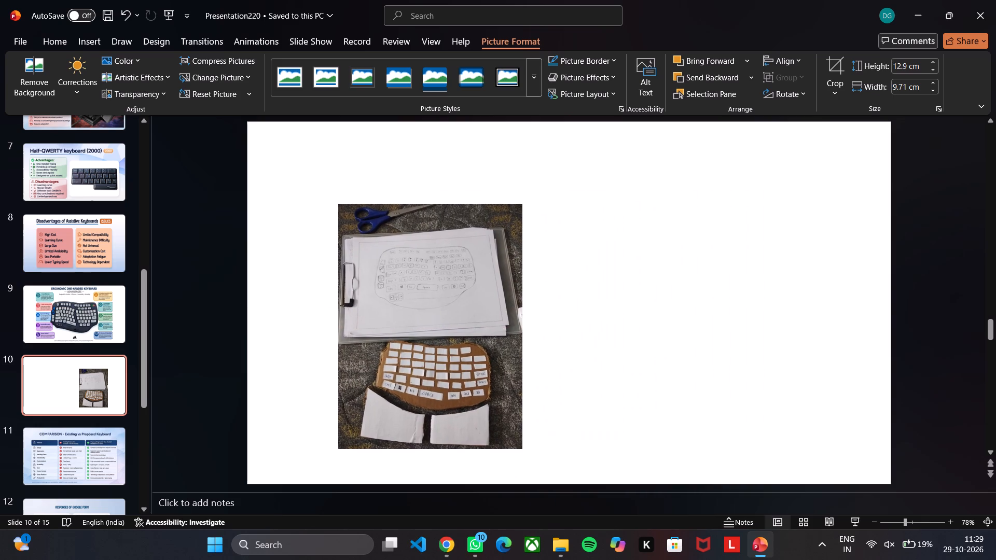
left_click_drag(417, 294, 535, 266)
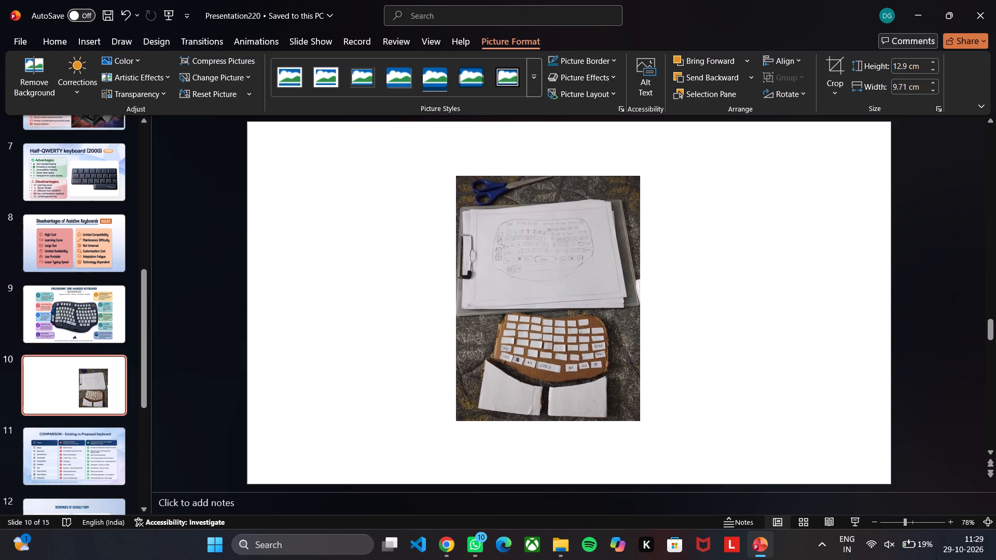
left_click_drag(535, 266, 720, 272)
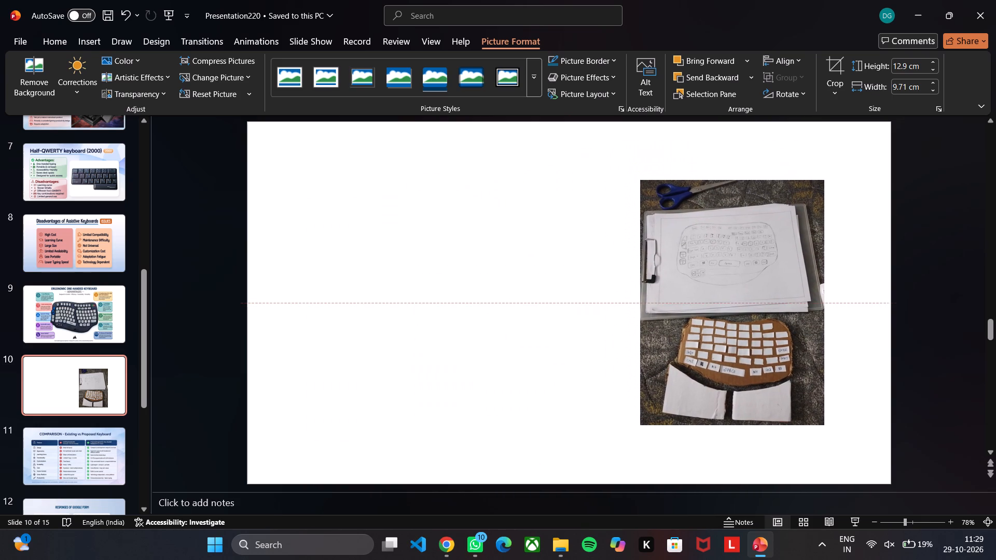
left_click_drag(720, 272, 739, 272)
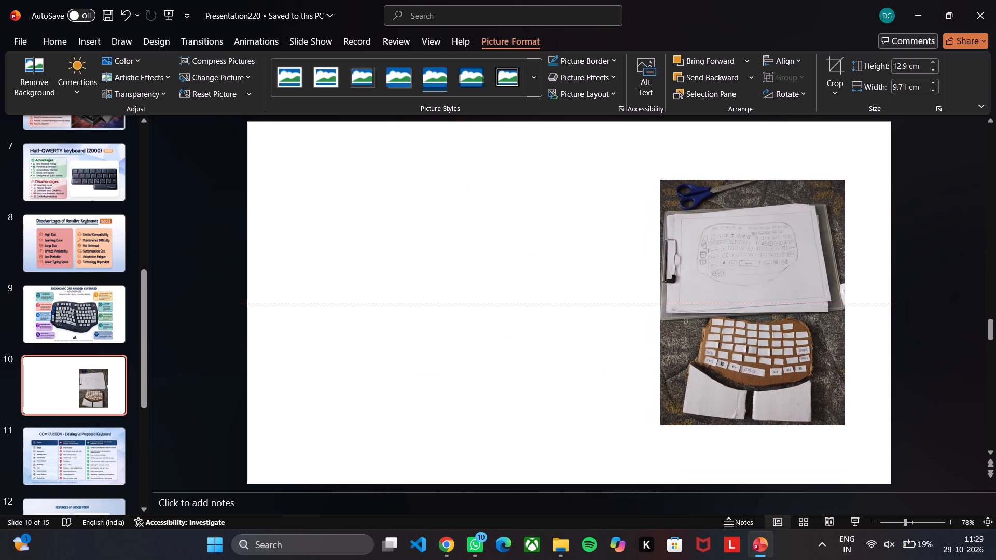
left_click_drag(739, 272, 741, 274)
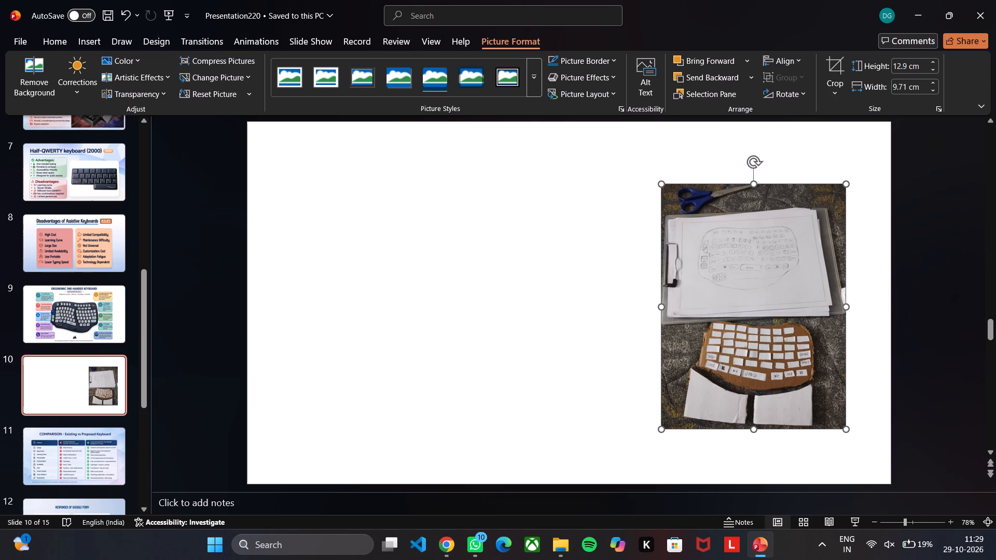
left_click_drag(741, 274, 746, 287)
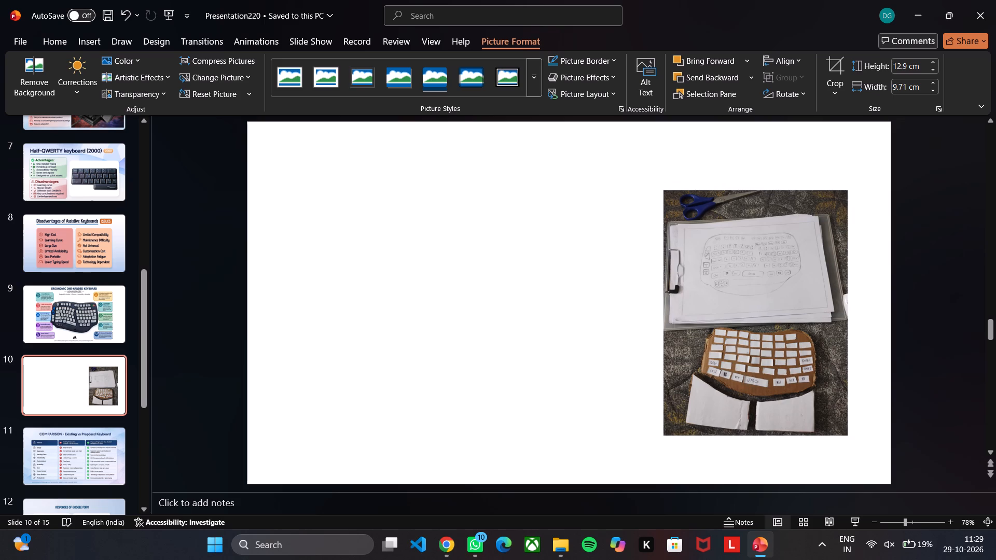
left_click_drag(746, 287, 752, 270)
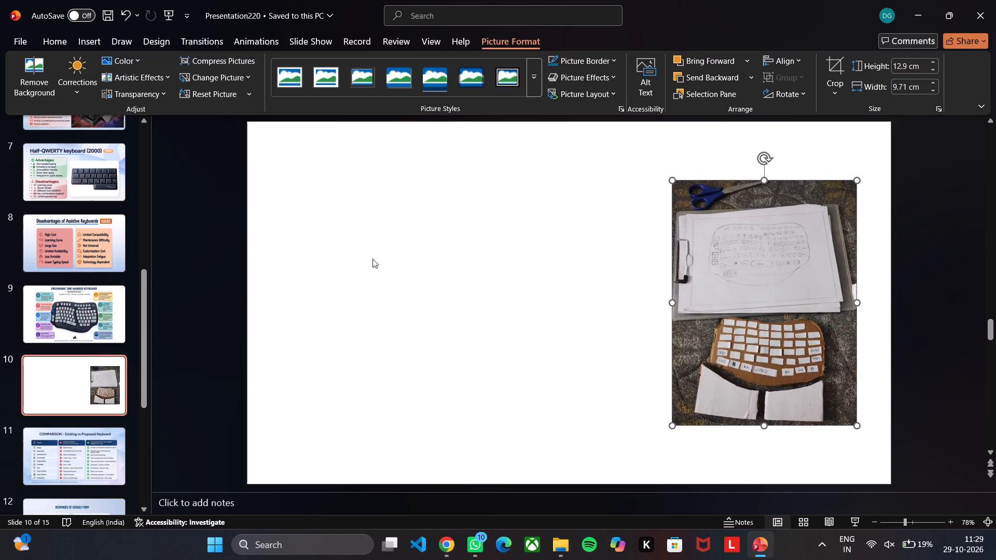
left_click(372, 259)
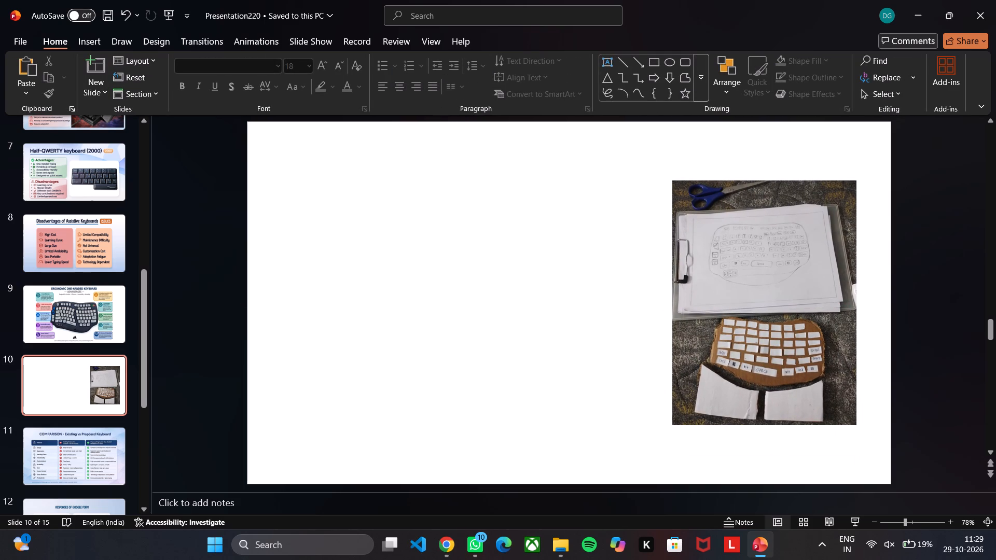
Enlarge the prototype photo proportionally and reposition it within the slide's right half, centred vertically with a margin around it.
left_click(785, 270)
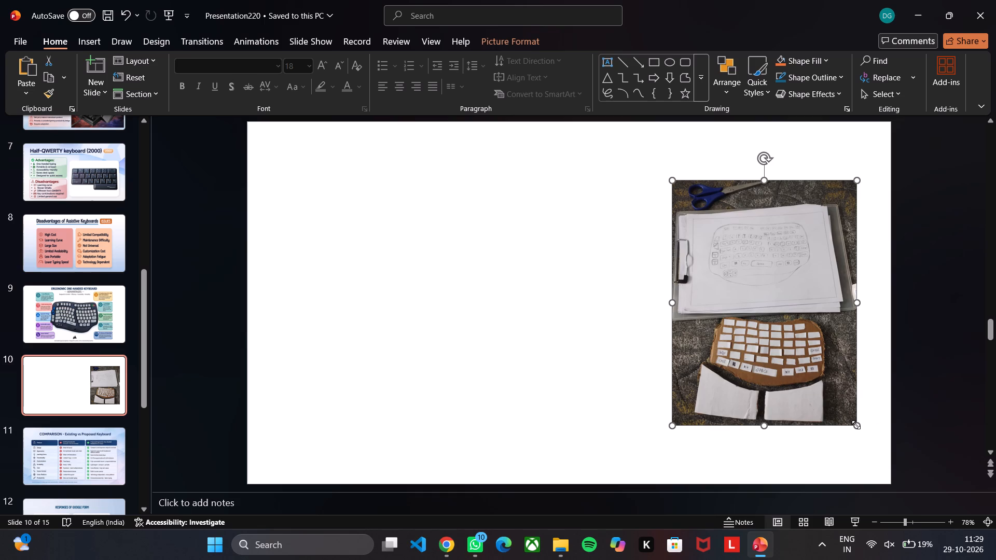
left_click_drag(856, 425, 923, 446)
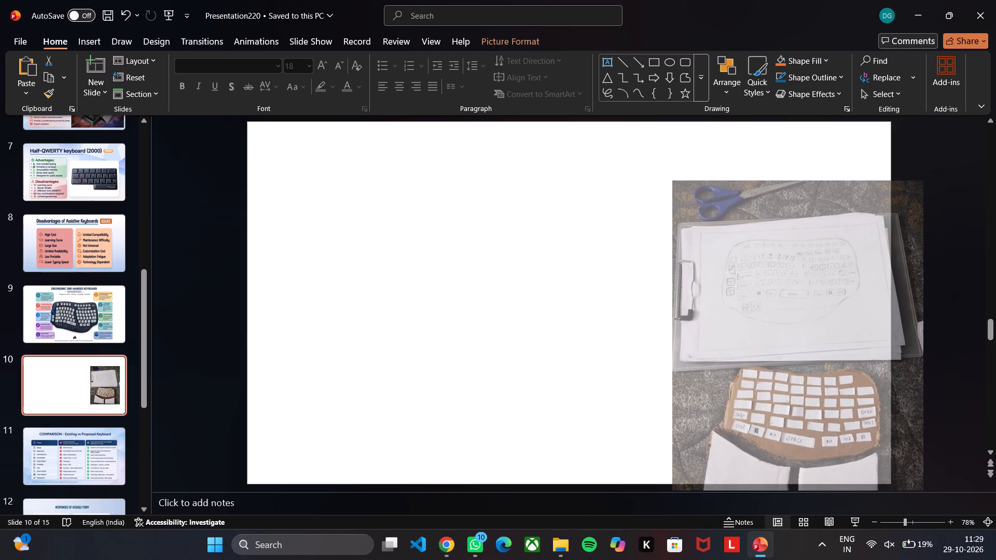
left_click_drag(923, 446, 897, 429)
left_click_drag(800, 358, 761, 349)
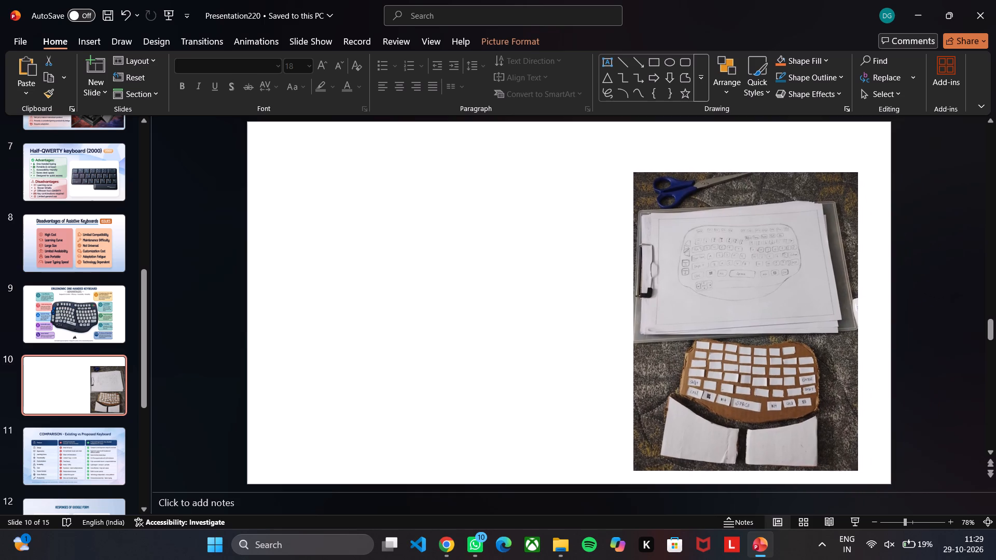
left_click_drag(761, 349, 744, 334)
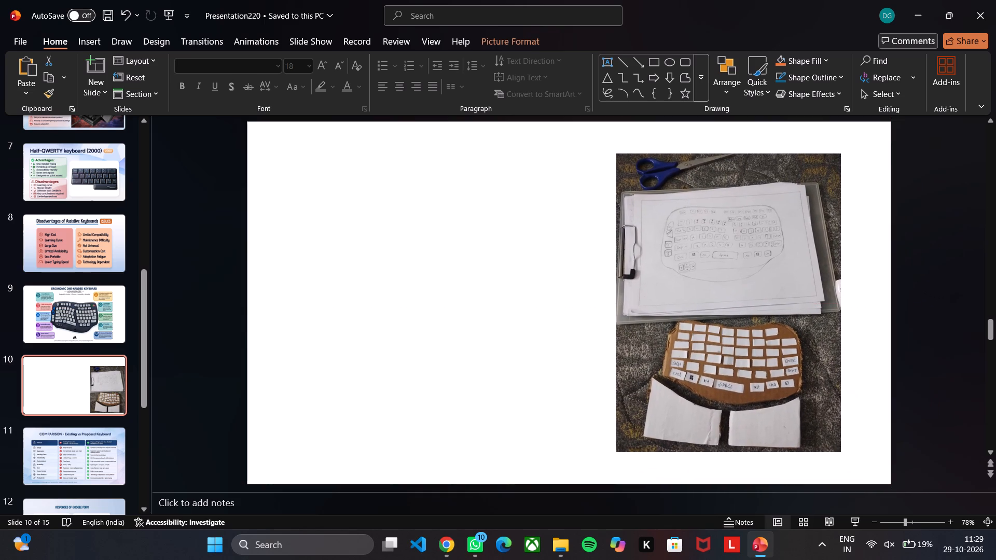
left_click_drag(744, 334, 745, 333)
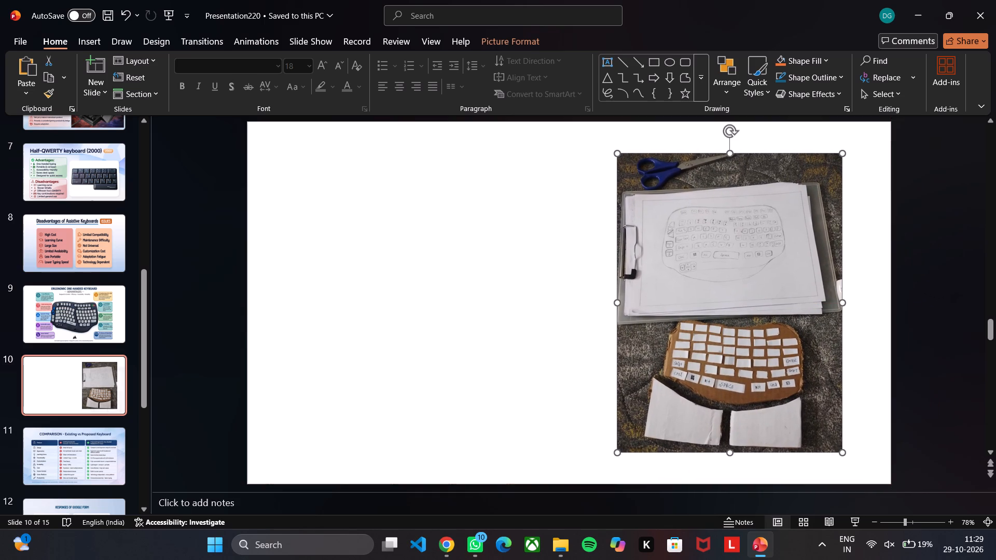
left_click(367, 248)
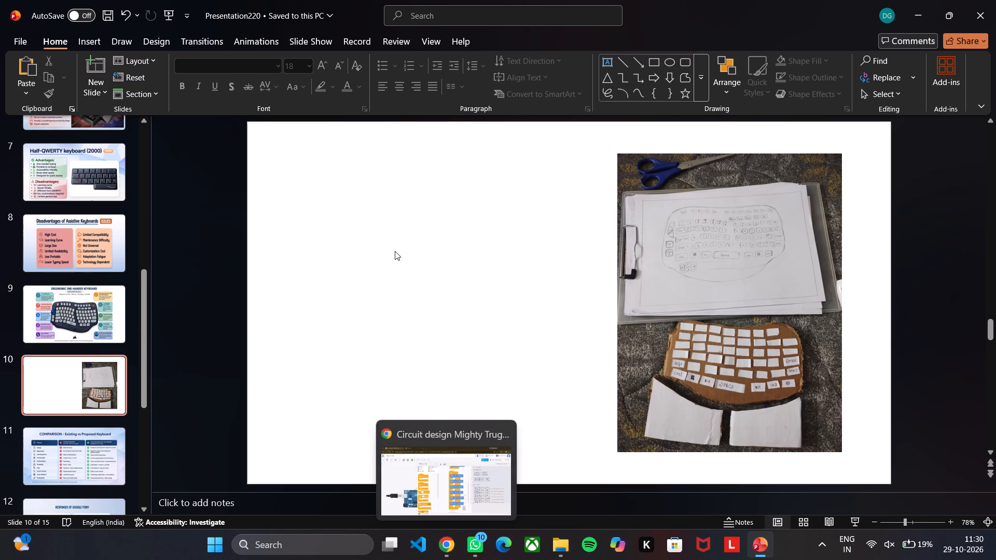
Add a text box reading "Implementation of keyboard" in the slide's upper-left area and widen it slightly.
triple_click(276, 171)
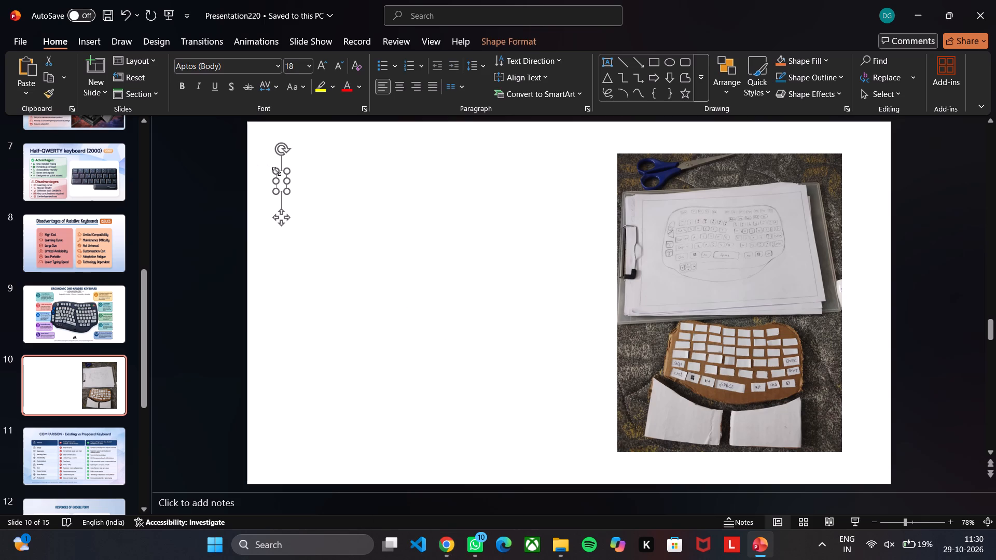
type("Impleme")
key("m")
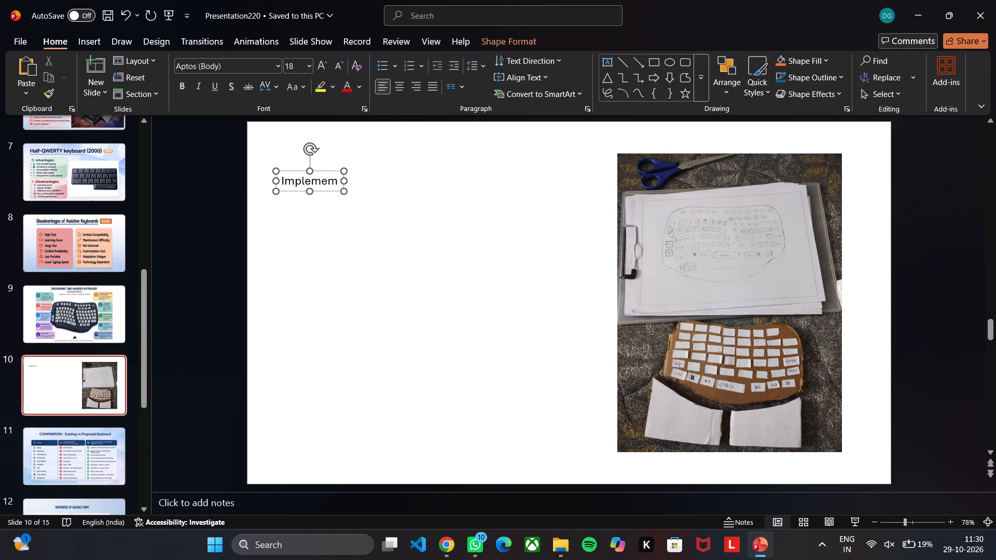
key("BackSpace")
type("na")
key("BackSpace")
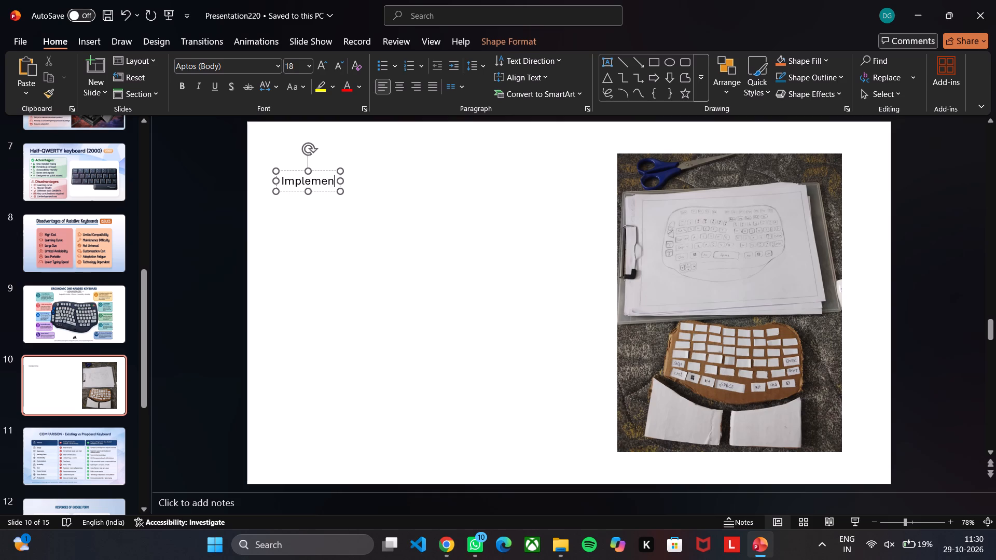
type("tation")
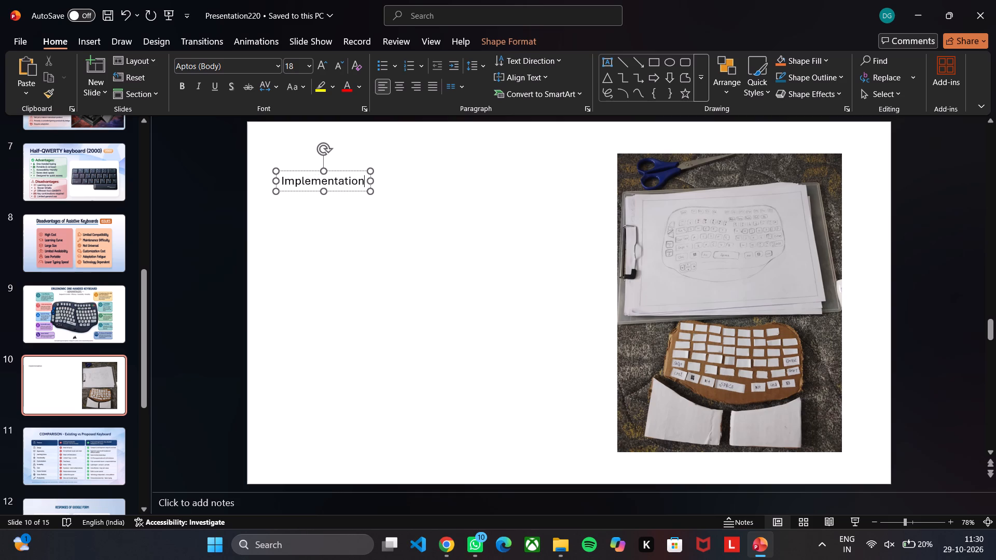
key("space")
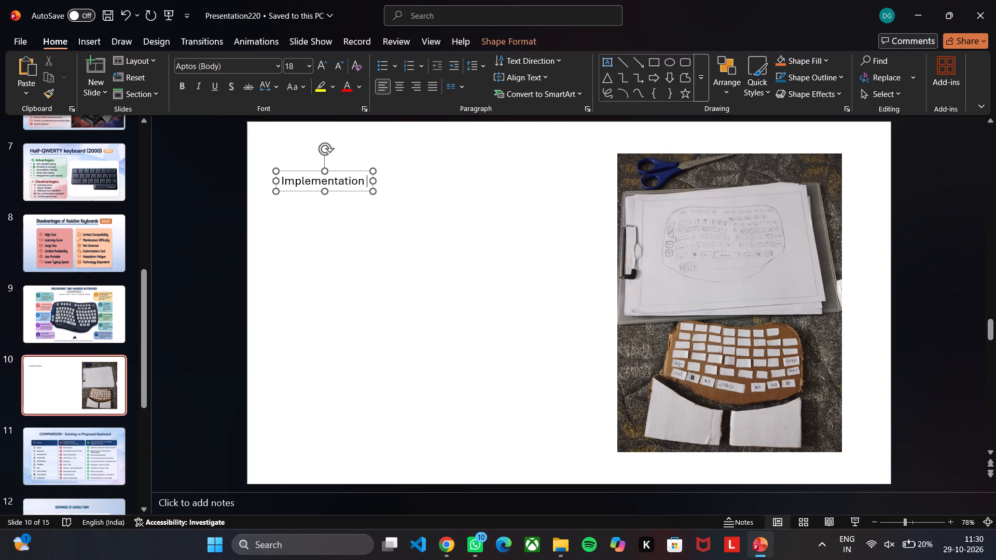
type("of keyboard")
key("space")
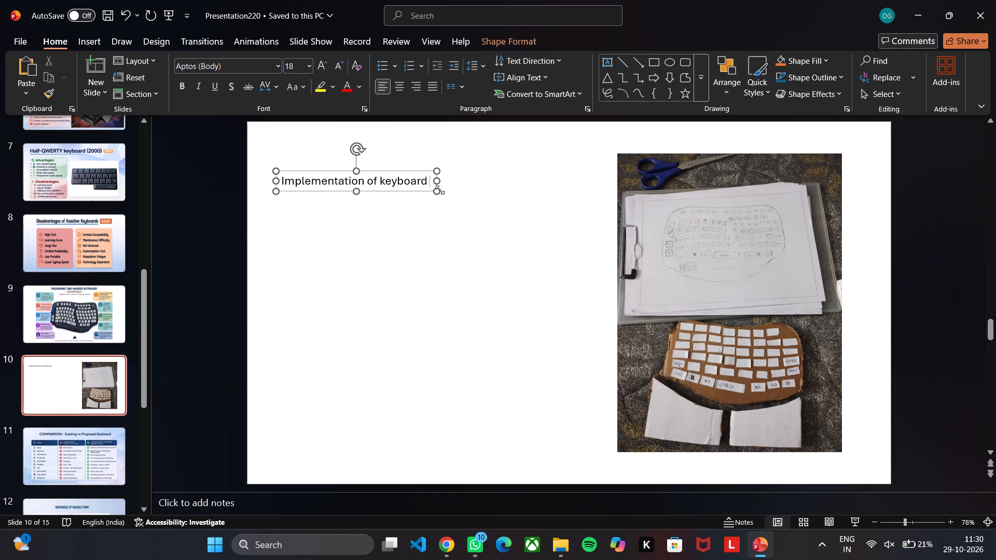
left_click_drag(436, 189, 458, 198)
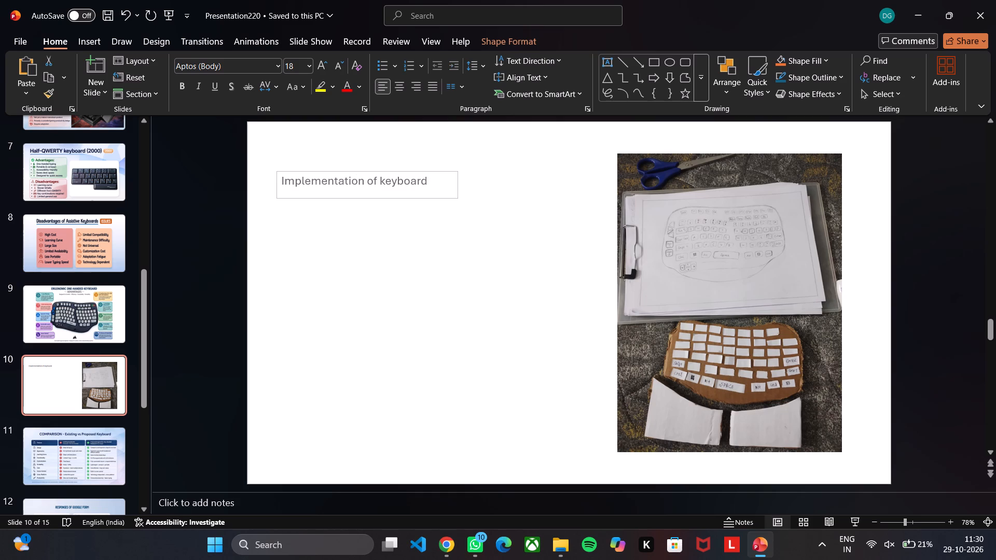
left_click_drag(458, 198, 459, 198)
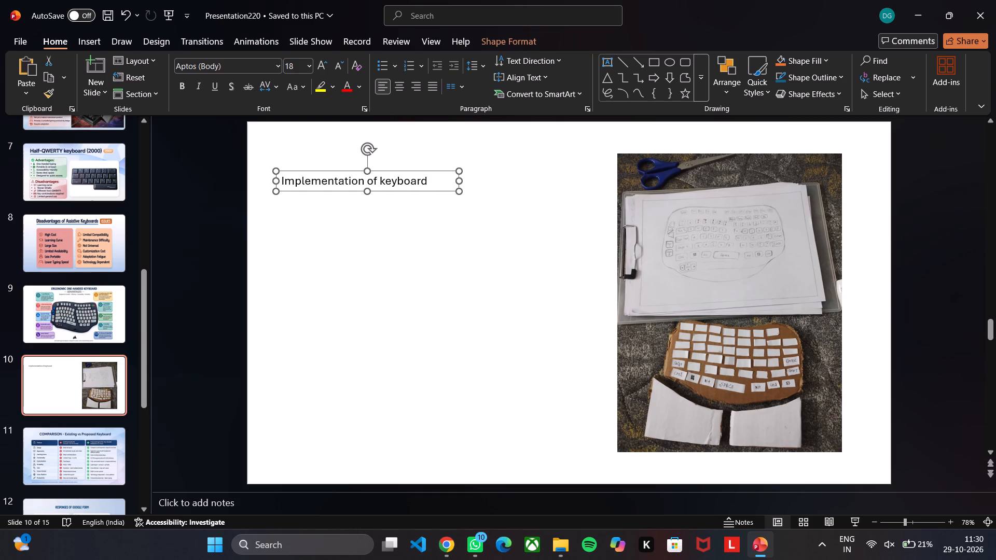
Make the "Implementation of keyboard" heading bold at size 32 and move it closer to the slide's upper-left corner.
left_click_drag(283, 179, 431, 180)
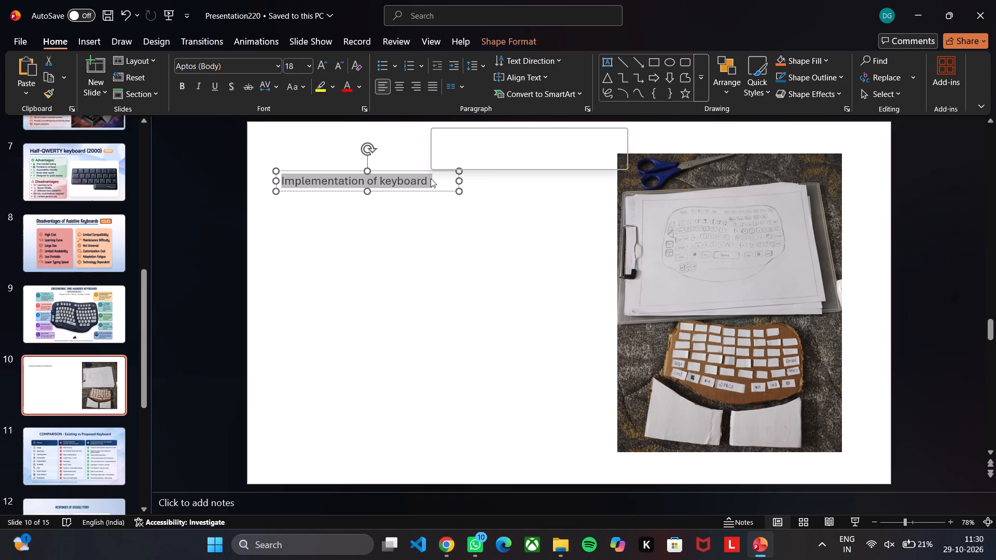
left_click(438, 159)
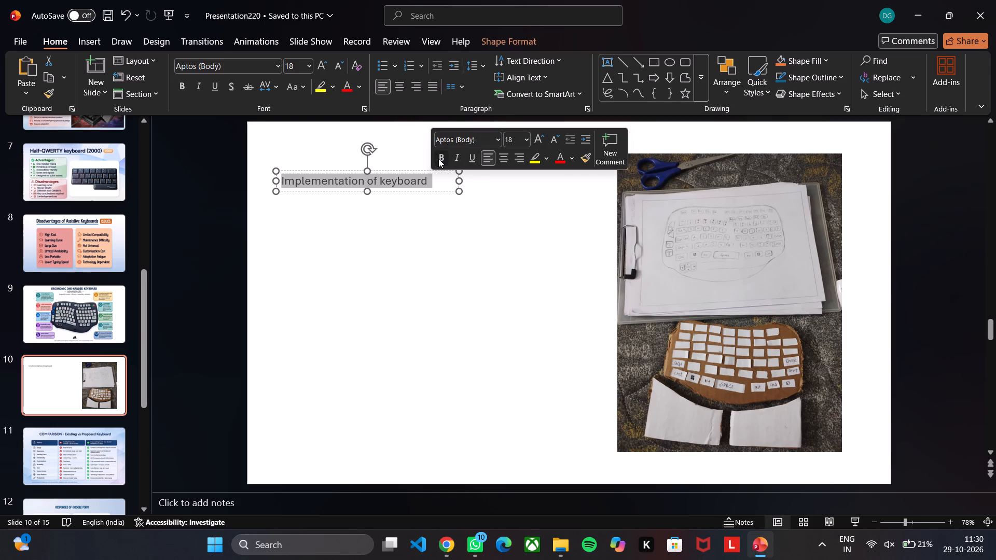
left_click(542, 141)
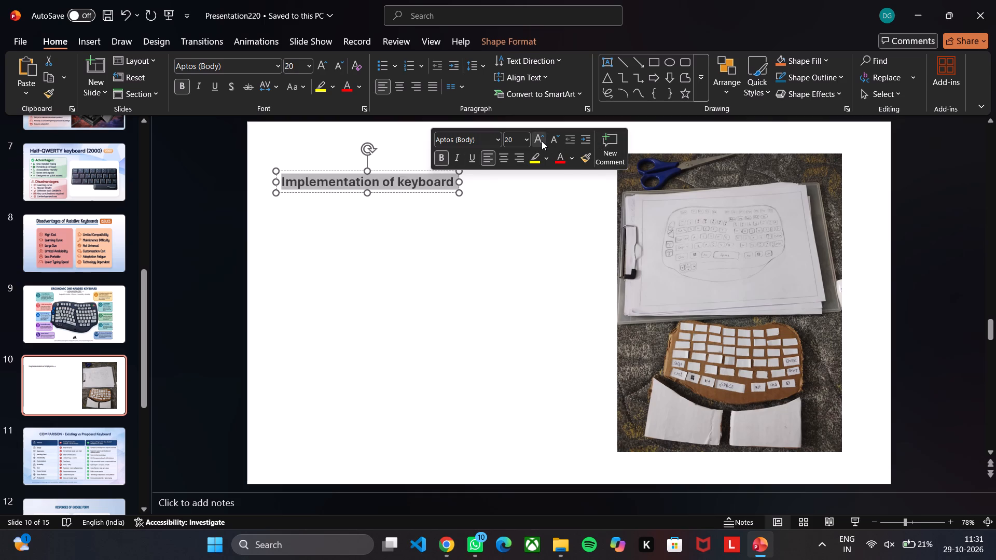
left_click(542, 141)
left_click(542, 141)
left_click(542, 141)
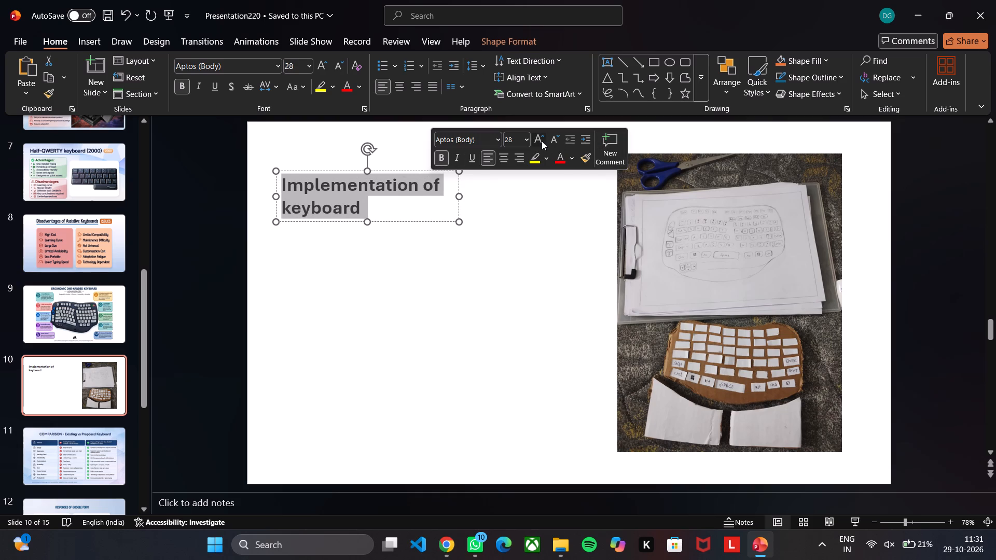
left_click(434, 212)
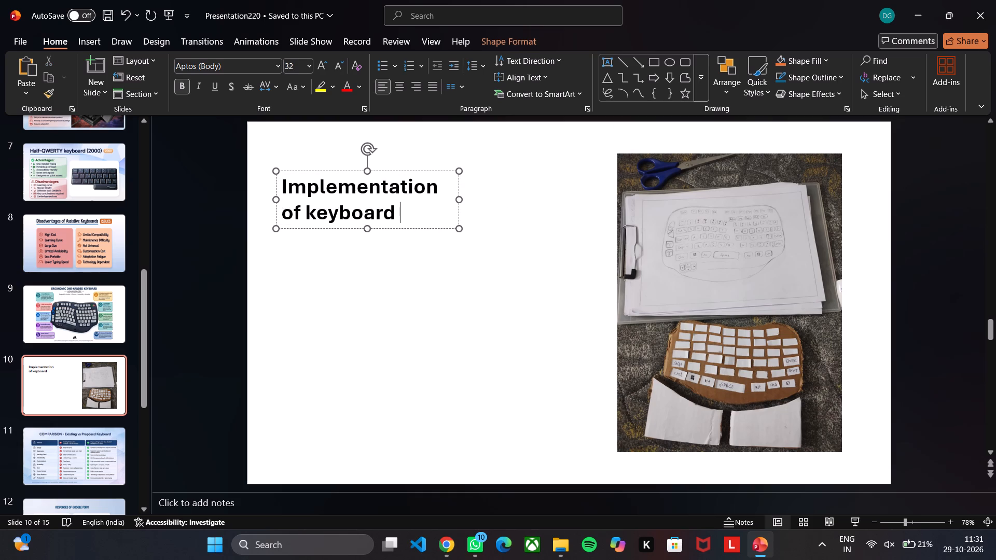
left_click_drag(361, 169, 349, 144)
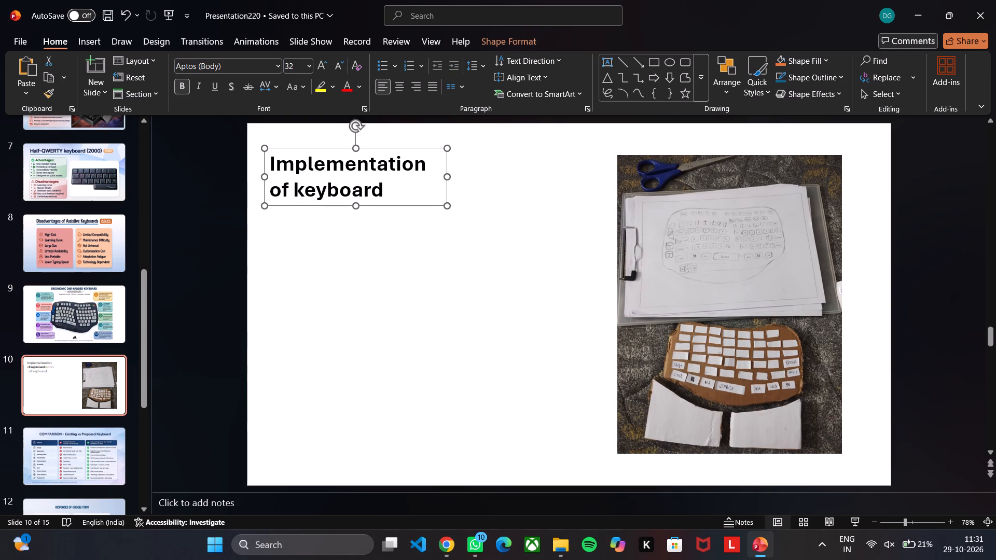
Add a separate text box reading "Dimensions :" below the heading.
double_click(271, 232)
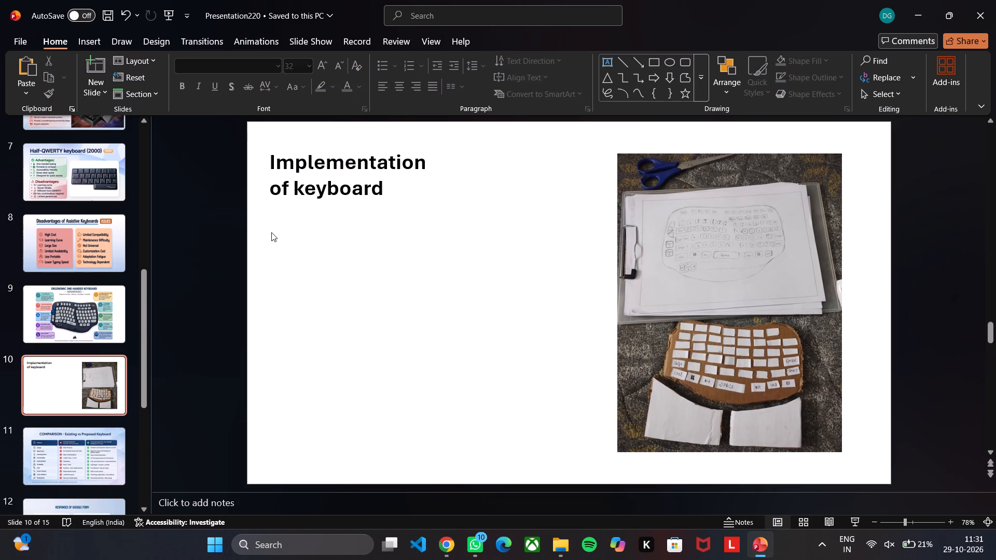
type("Dimensions")
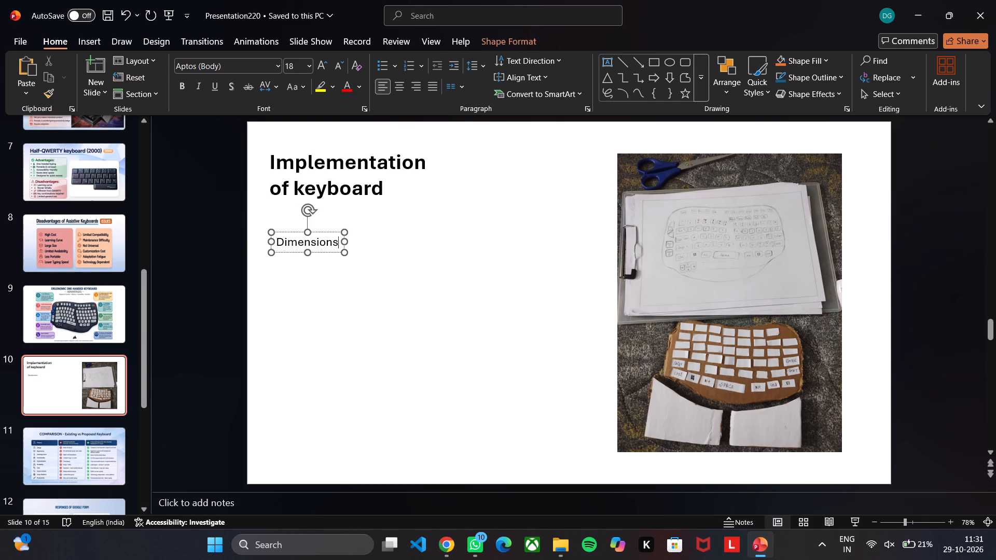
key("space")
type(":")
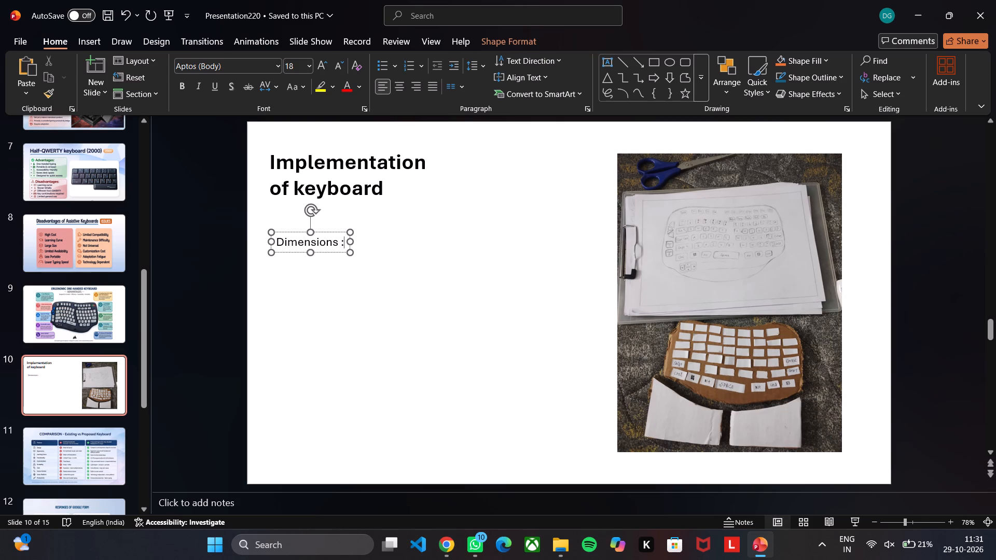
left_click(361, 271)
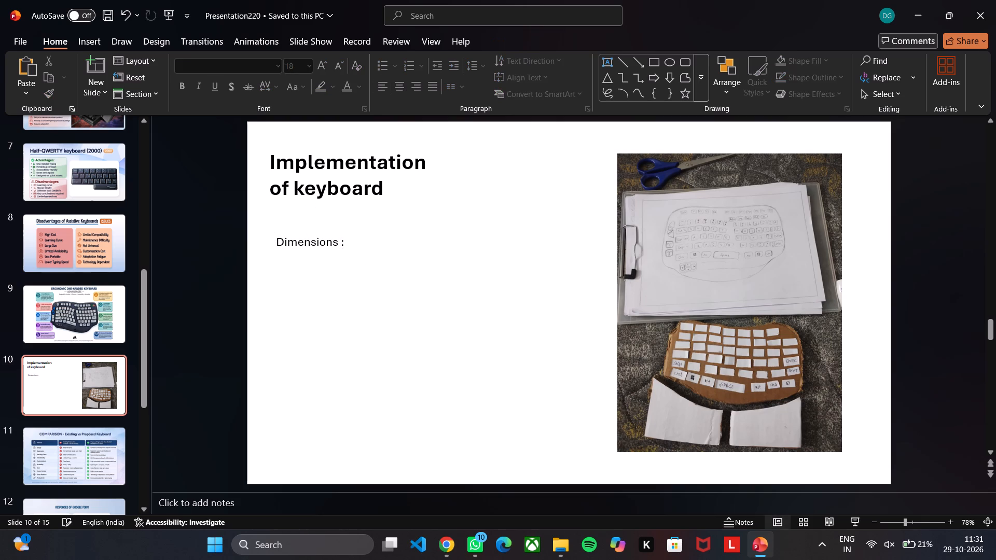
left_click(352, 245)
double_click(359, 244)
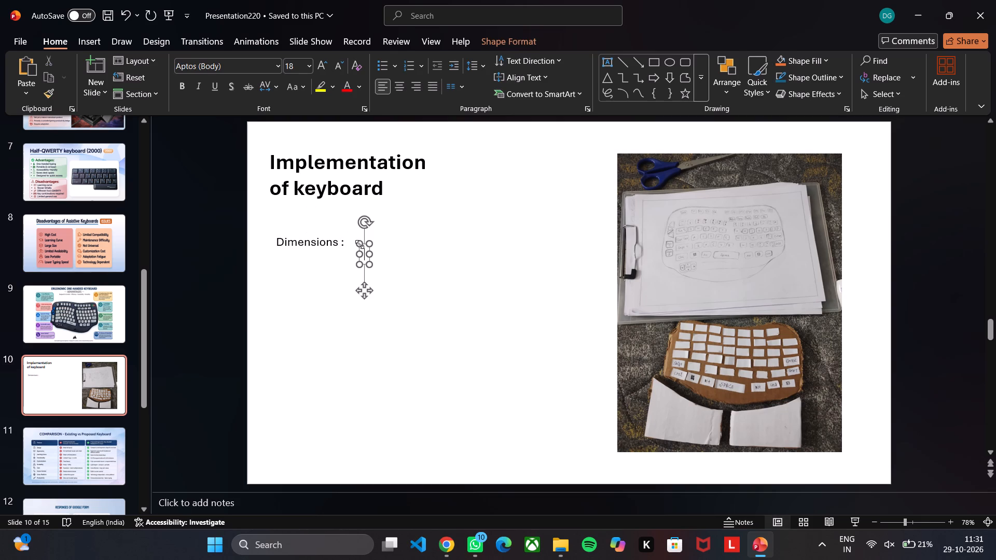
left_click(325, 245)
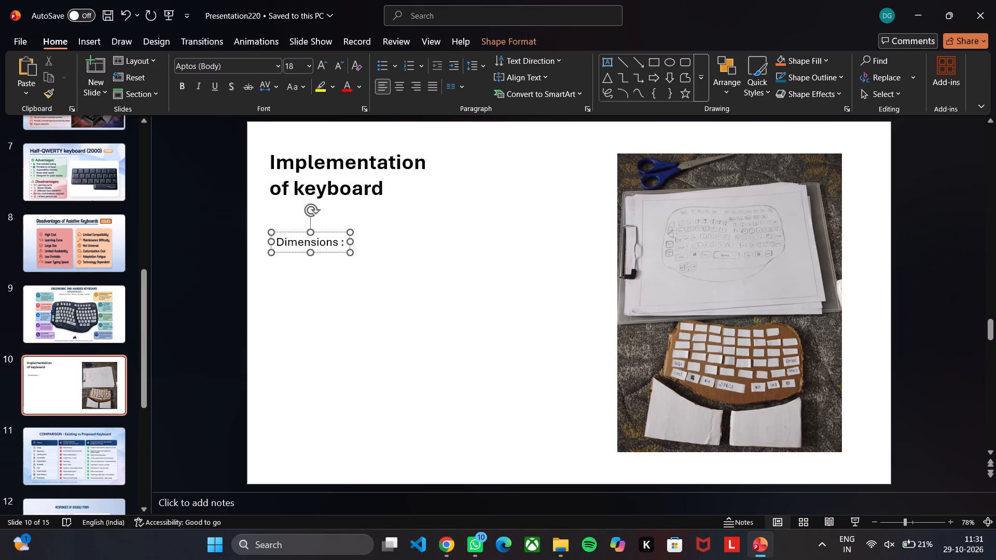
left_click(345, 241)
Add a separate text box below "Dimensions :" reading "Length : 6 inches", followed by an opening parenthesis.
left_click_drag(279, 283, 278, 278)
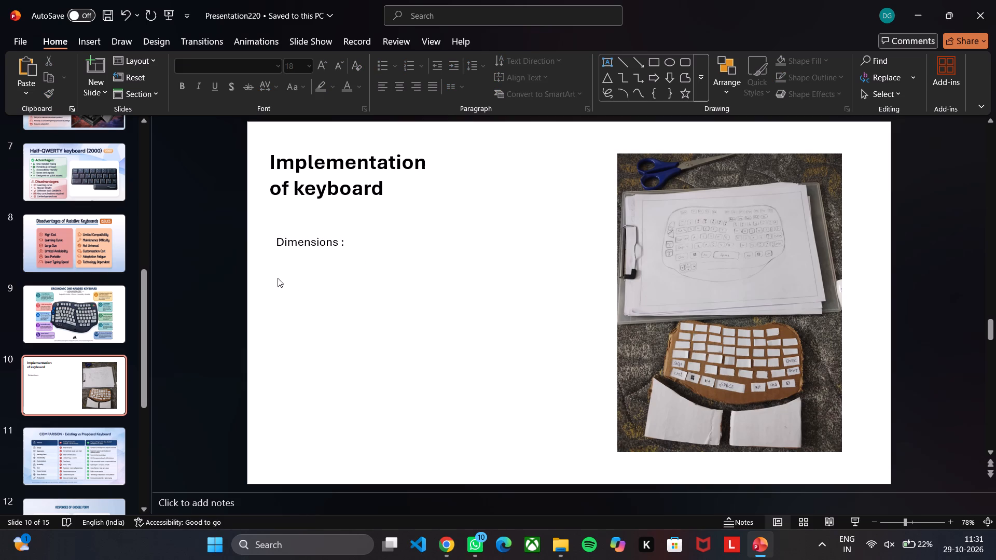
left_click_drag(278, 278, 276, 262)
double_click(276, 262)
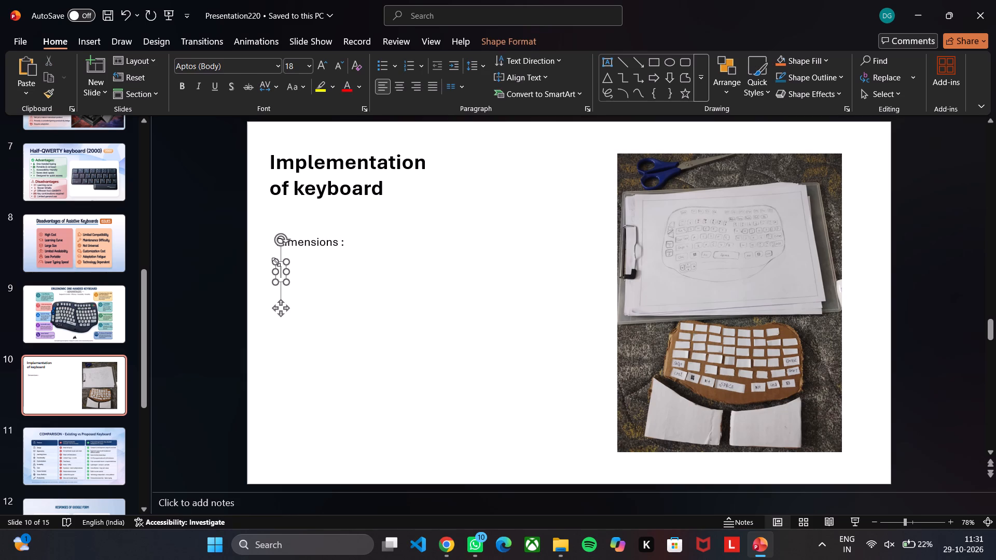
type("length")
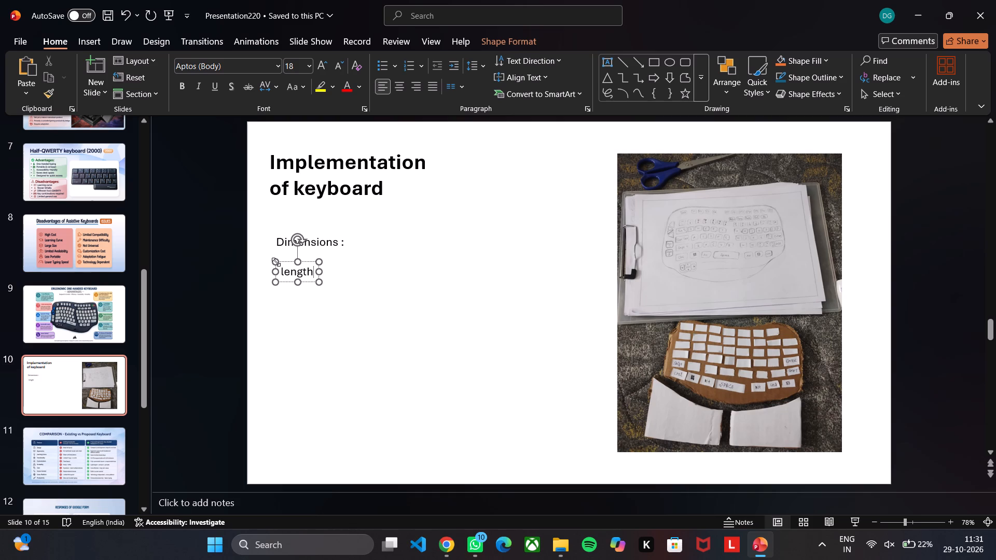
key("space")
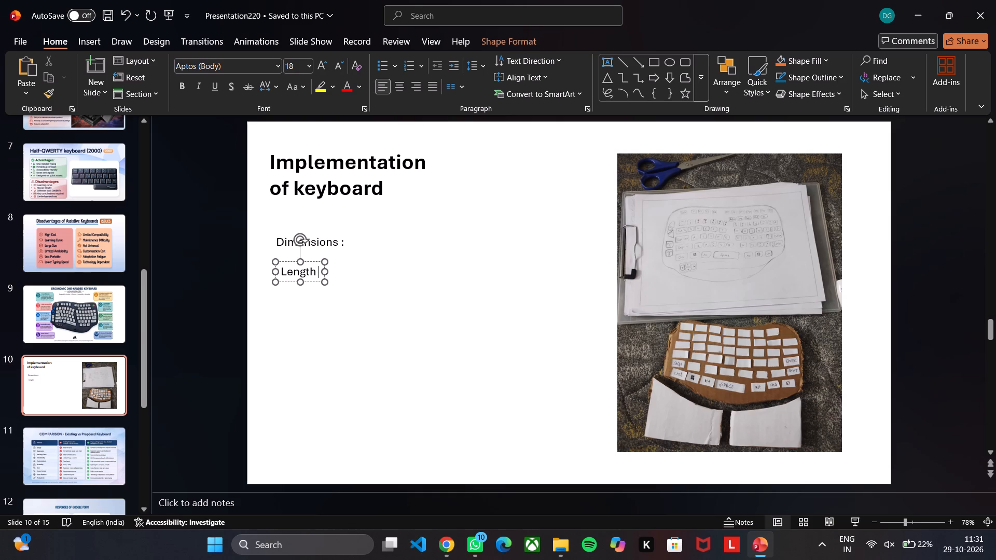
type(":")
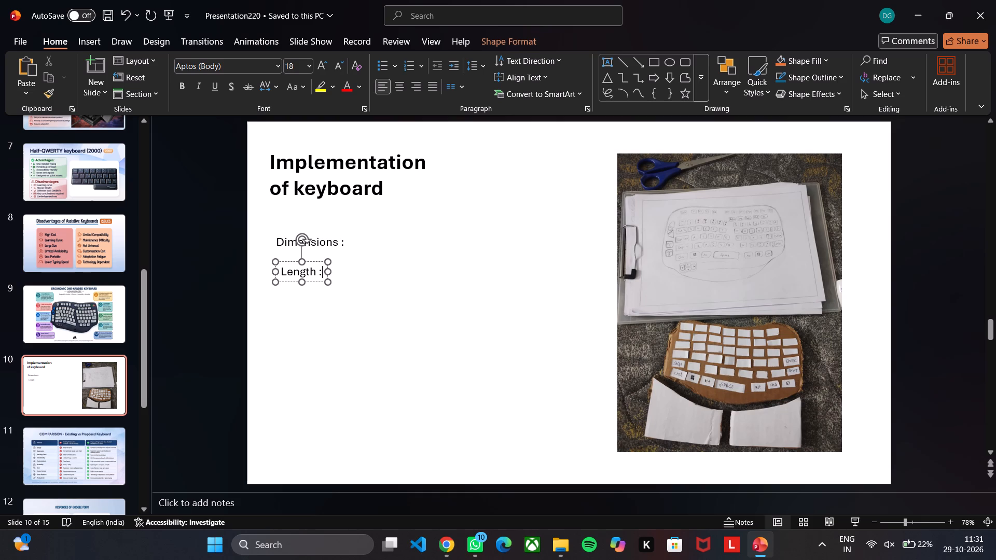
key("space")
key("6")
key("space")
type("inches")
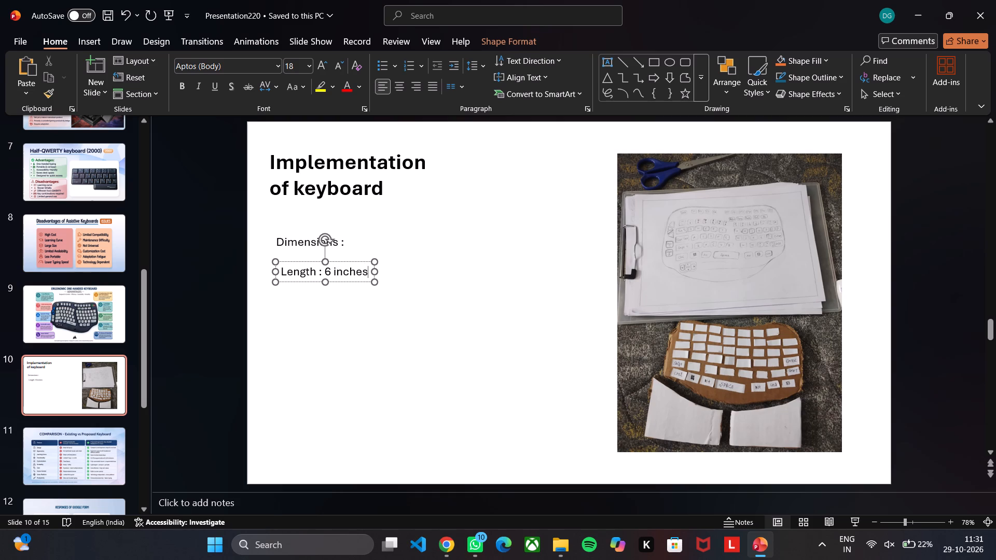
key("space")
key("shift+parenleft")
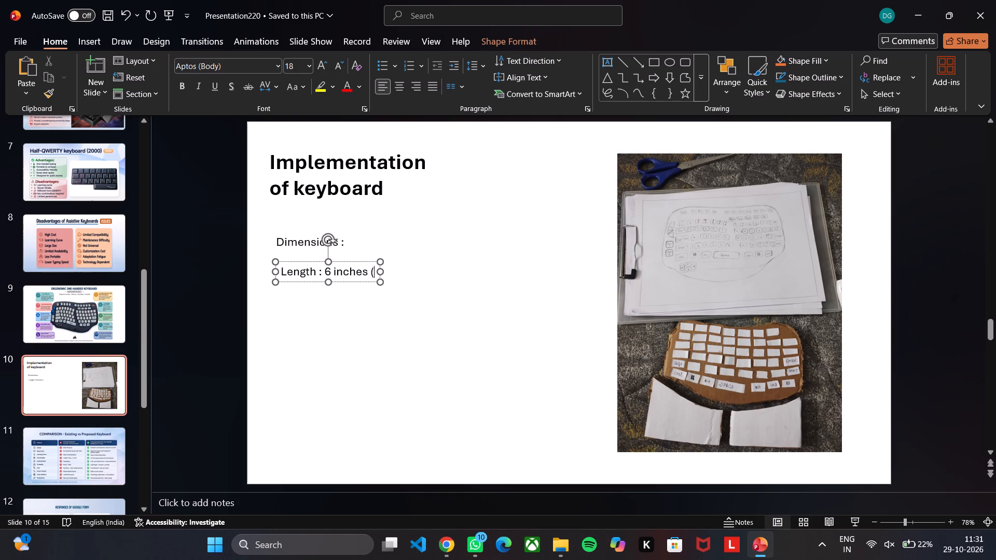
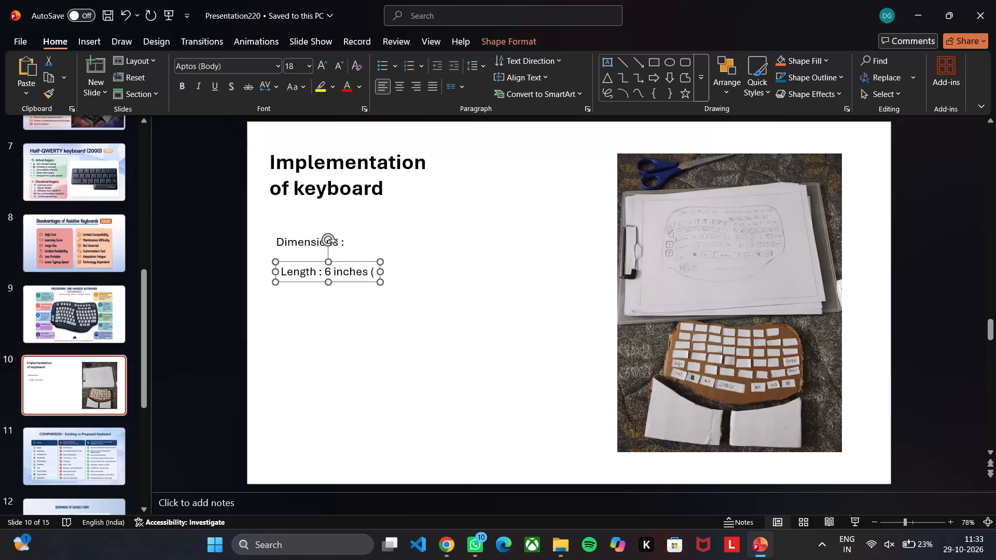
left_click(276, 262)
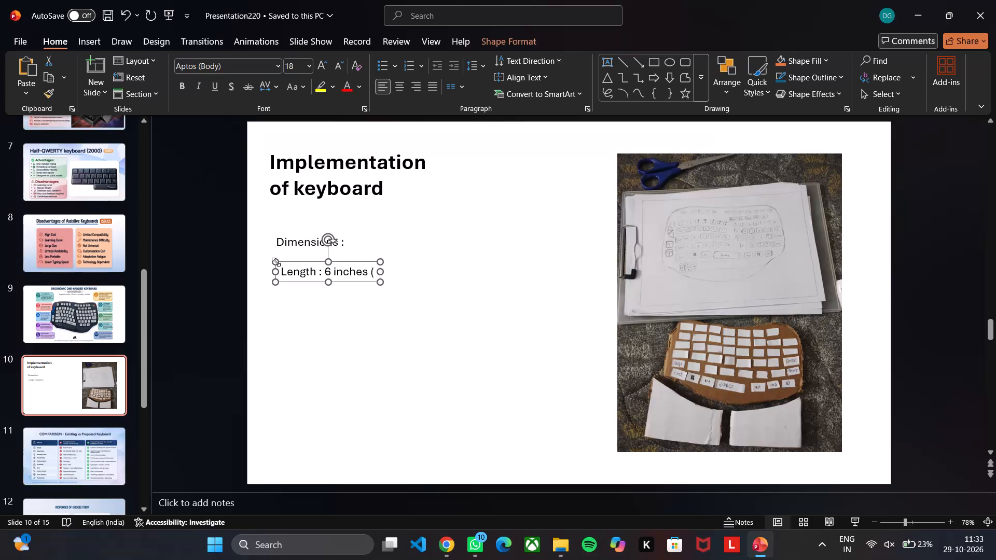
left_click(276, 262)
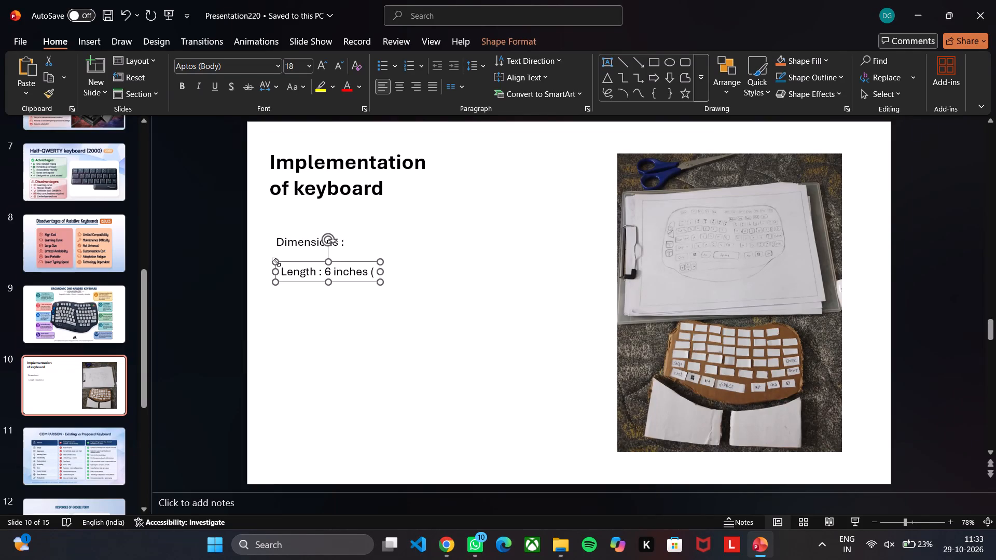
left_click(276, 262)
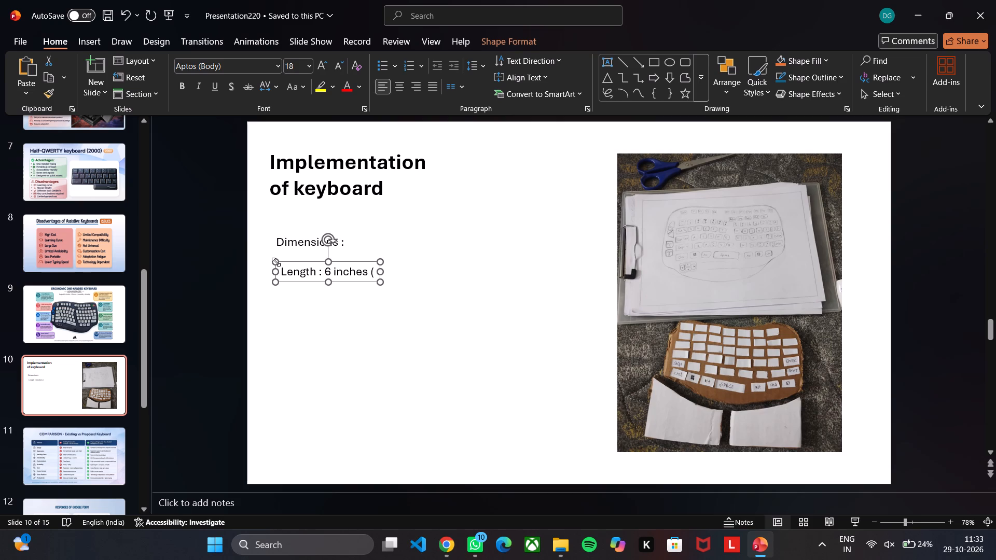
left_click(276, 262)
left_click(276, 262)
Complete the length line with "15.24 cm" and a closing parenthesis.
type("15.24 cm")
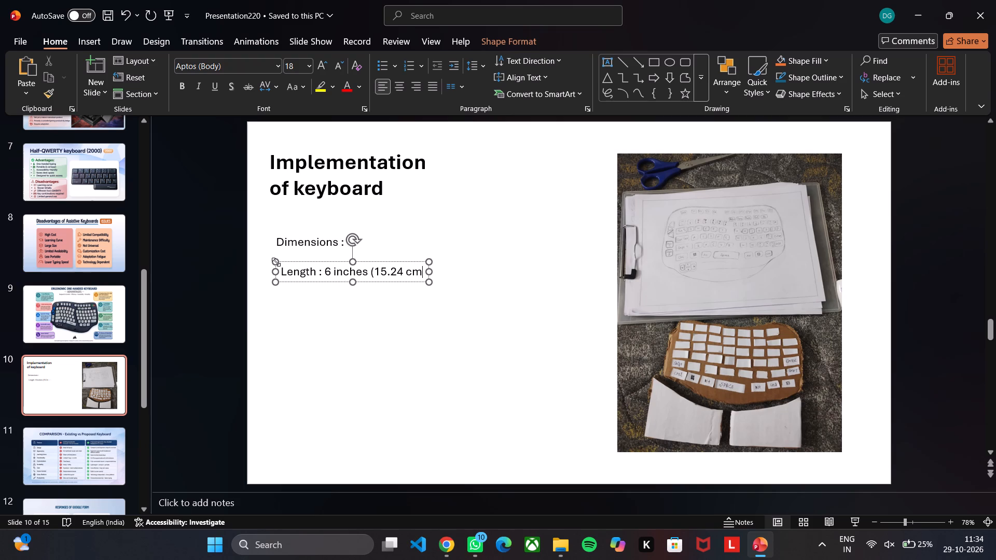
key("shift+parenright")
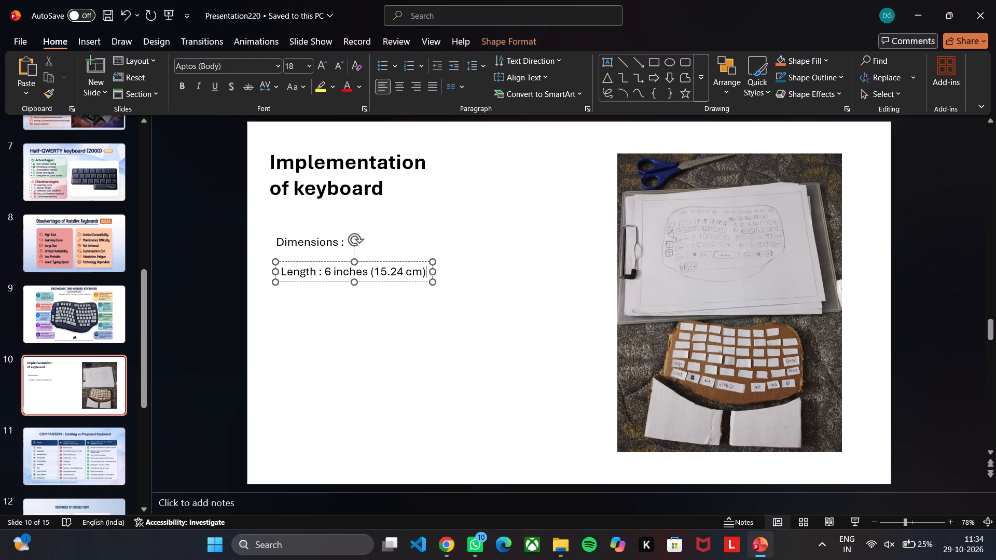
Add a second line below the length reading "Breadth : 8.2 inches (20.82 cm)".
key("Return")
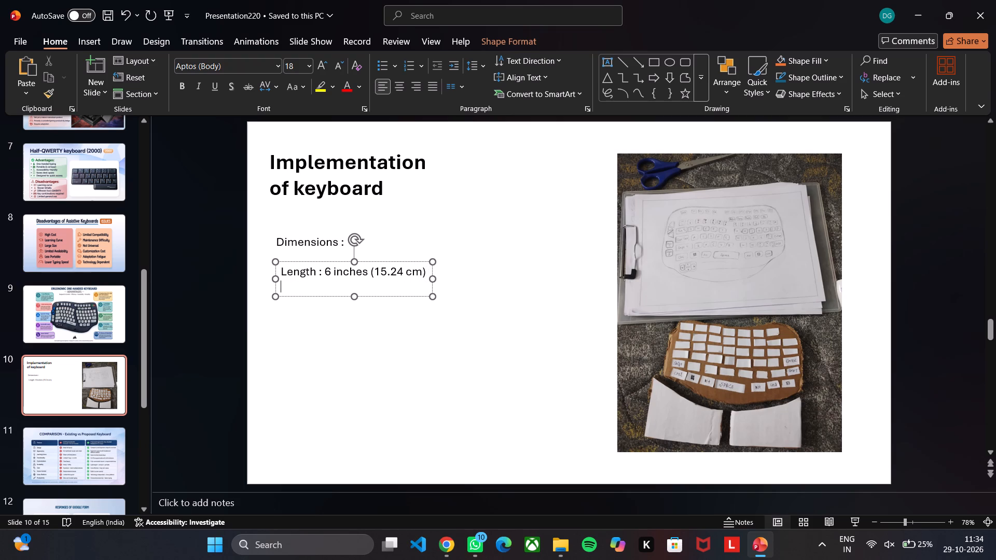
type("bre")
key("BackSpace")
key("BackSpace")
key("BackSpace")
key("shift+b")
type("readth")
key("BackSpace")
key("BackSpace")
key("BackSpace")
type("th")
key("BackSpace")
key("BackSpace")
type("dth")
key("space")
type(":")
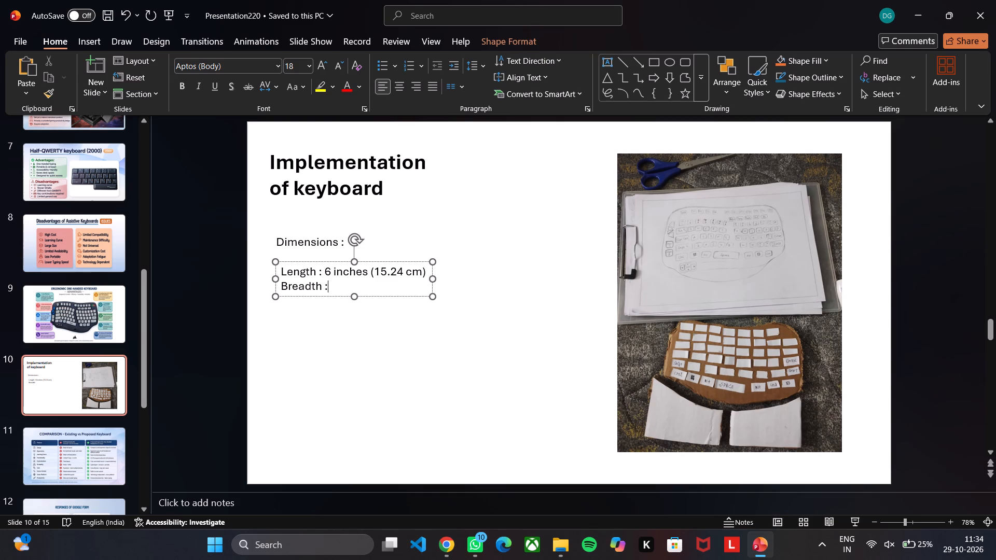
key("space")
type("8.2 inches")
key("space")
type("(")
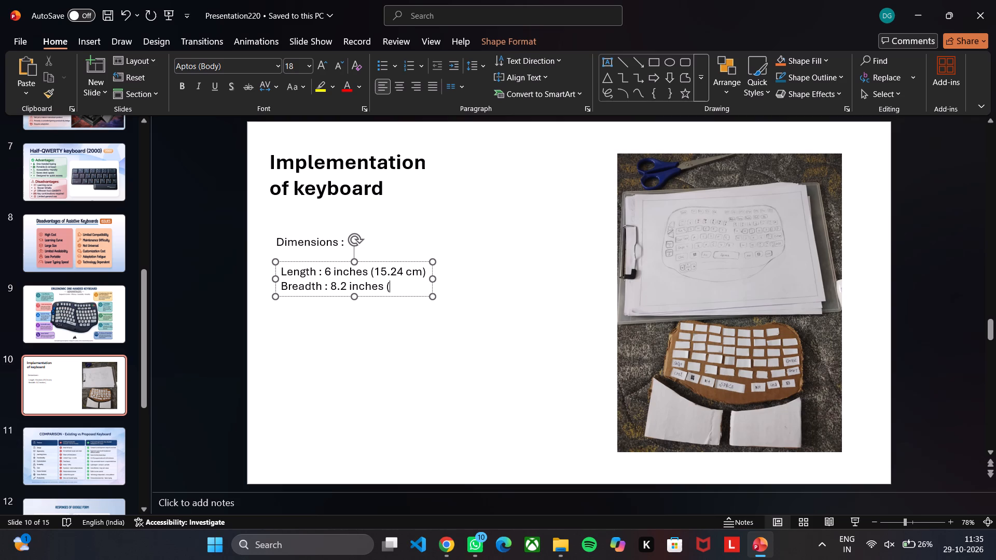
type("20")
type(".82")
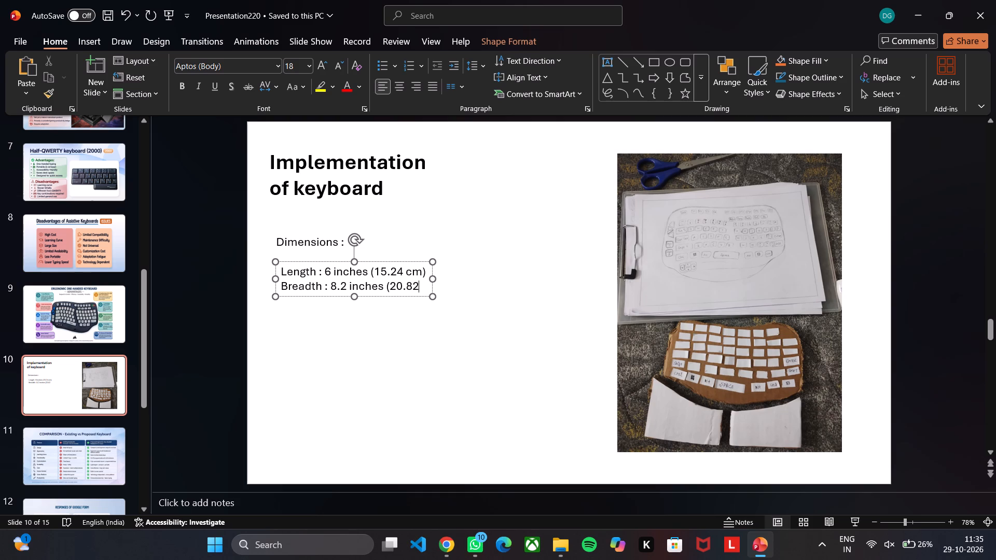
key("space")
type("cm")
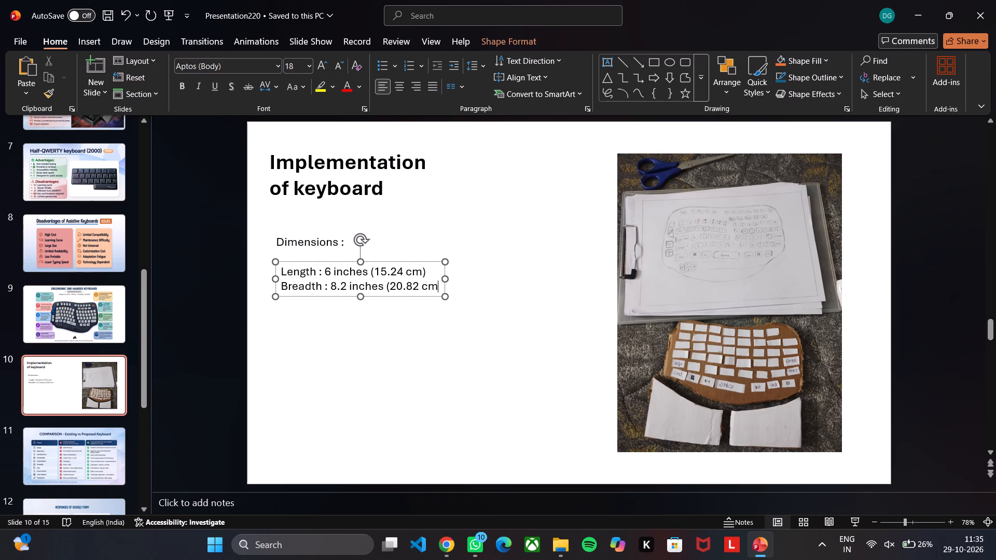
key("shift+parenright")
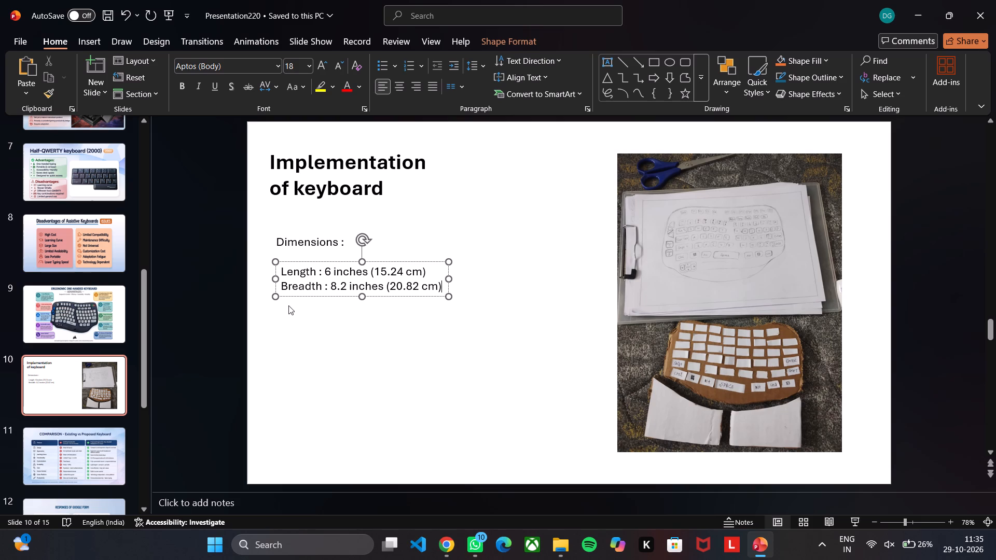
Move the length and breadth text box slightly so its text lines up with the start of "Dimensions :".
left_click(334, 320)
left_click(351, 278)
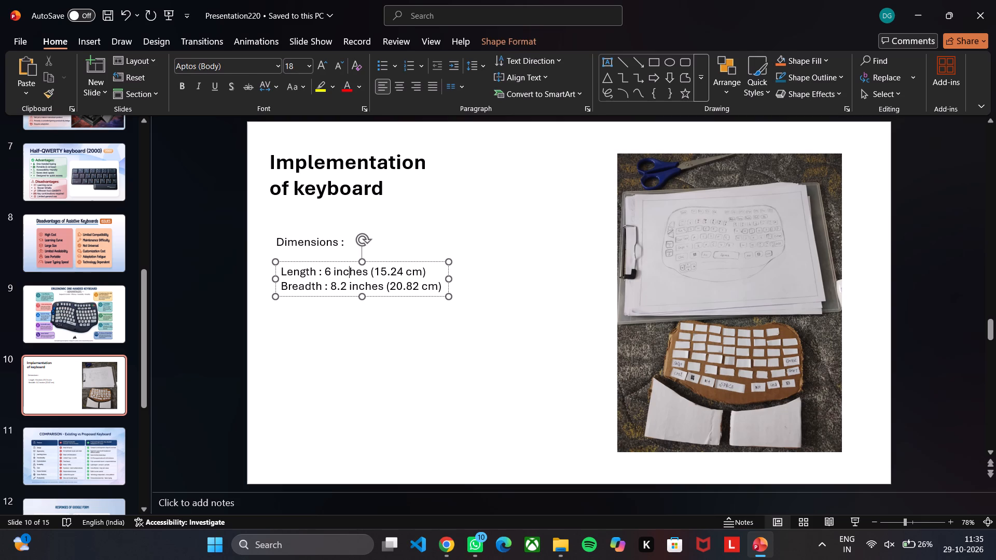
left_click(356, 258)
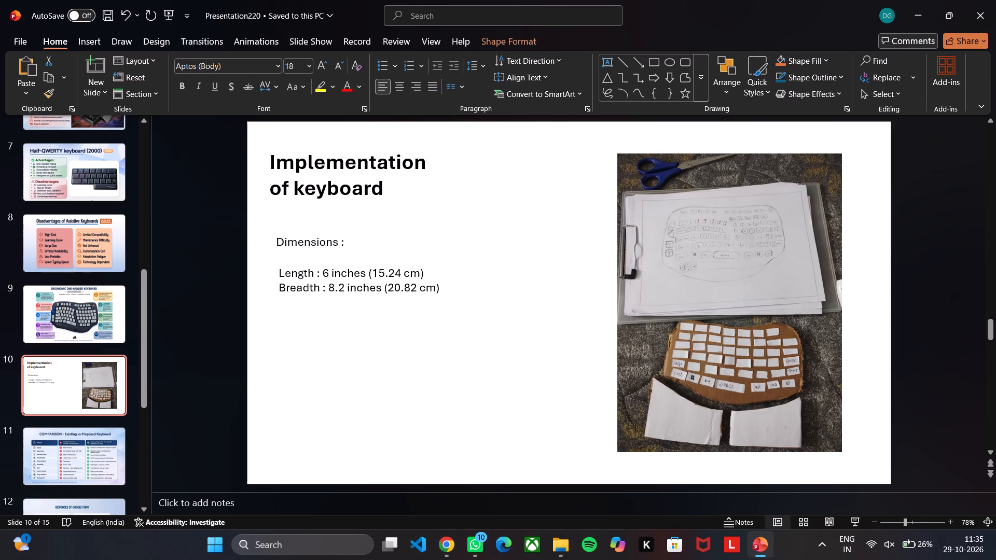
left_click(317, 340)
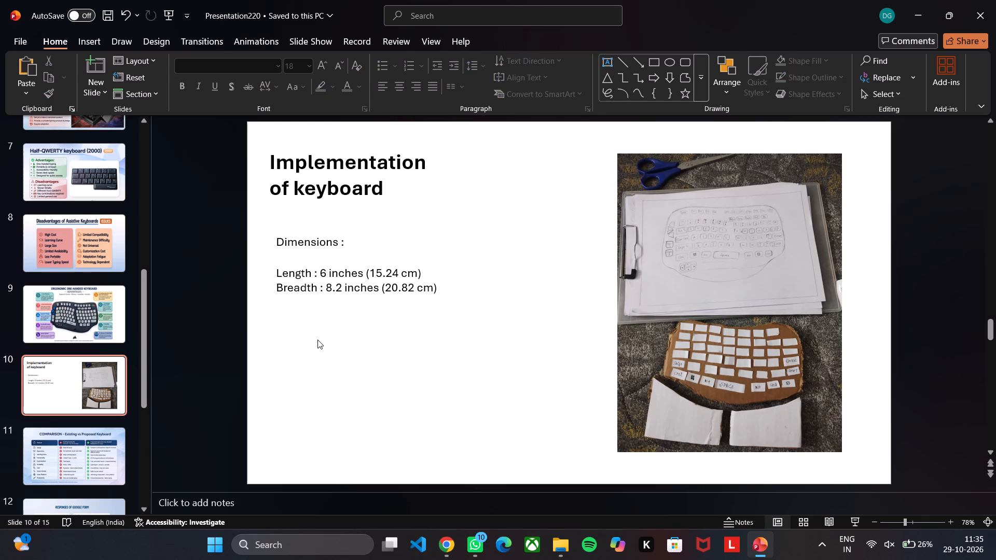
Add a separate text box below the breadth line, starting with the word "Adding" and a space.
double_click(279, 321)
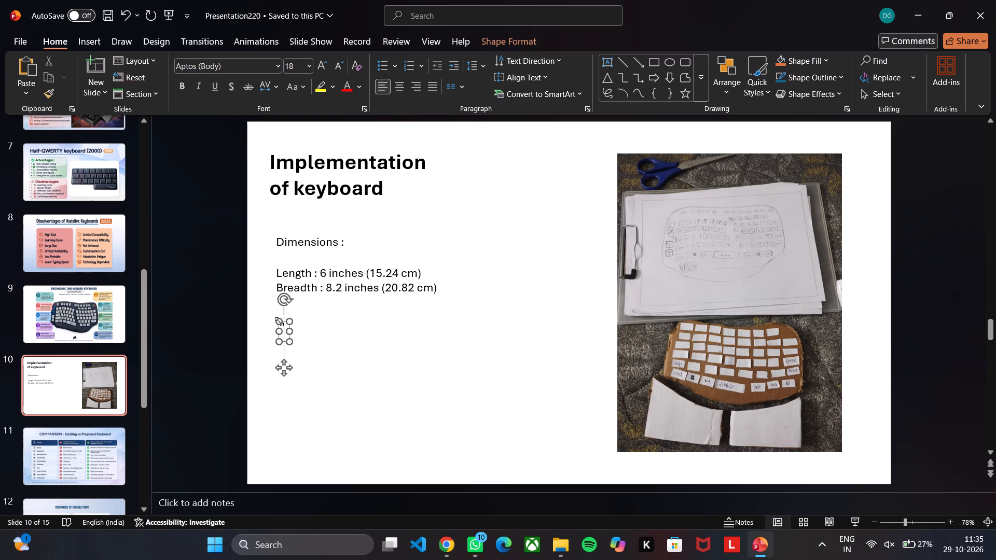
type("add")
key("BackSpace")
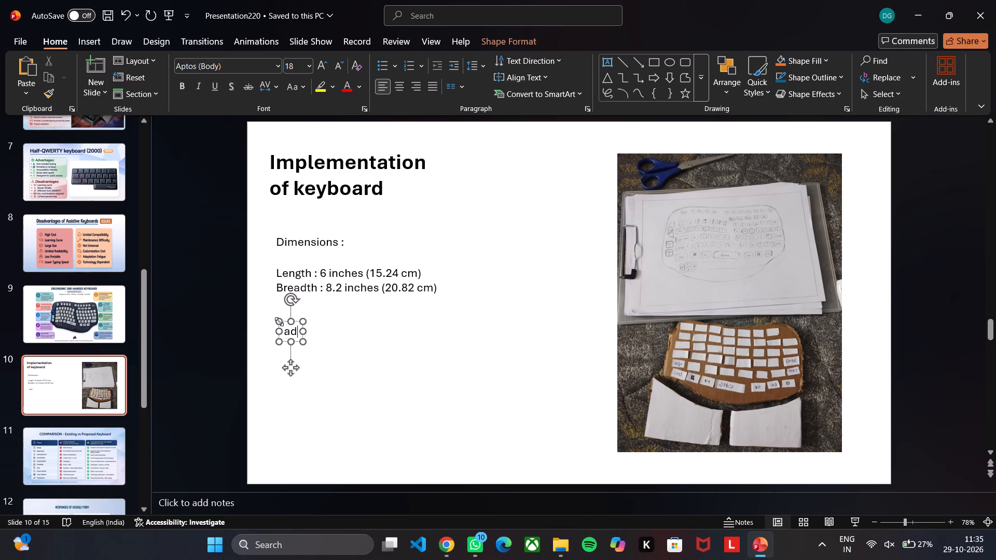
key("BackSpace")
key("BackSpace")
type("Adding")
key("space")
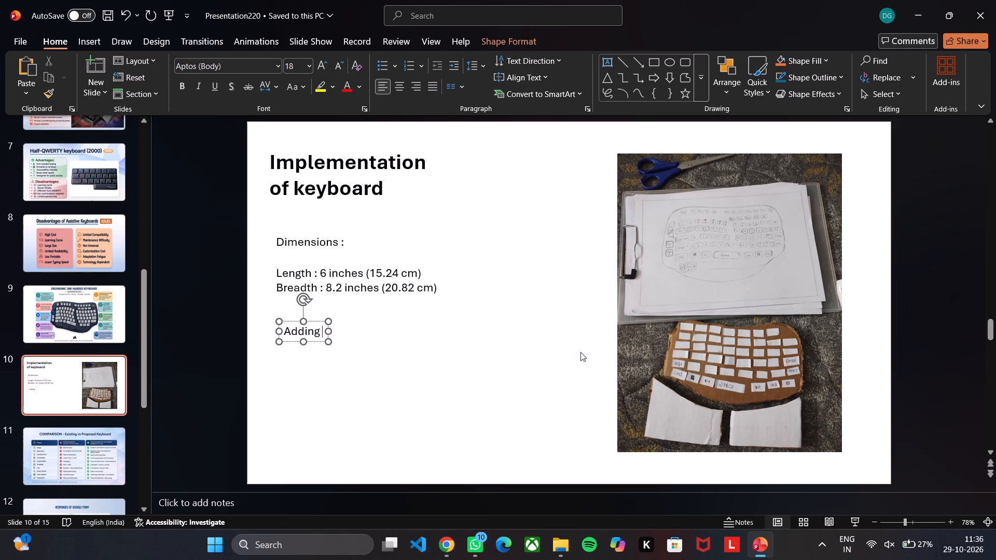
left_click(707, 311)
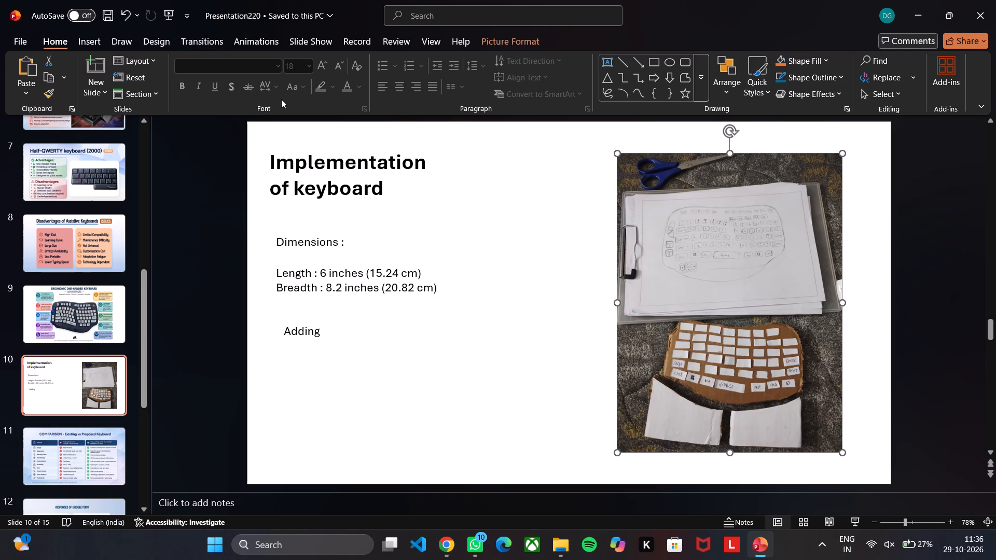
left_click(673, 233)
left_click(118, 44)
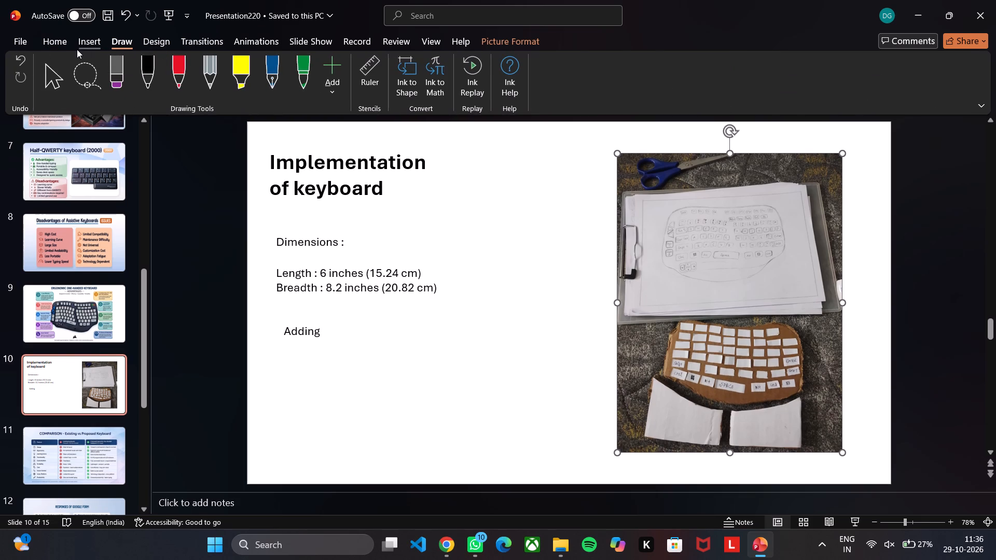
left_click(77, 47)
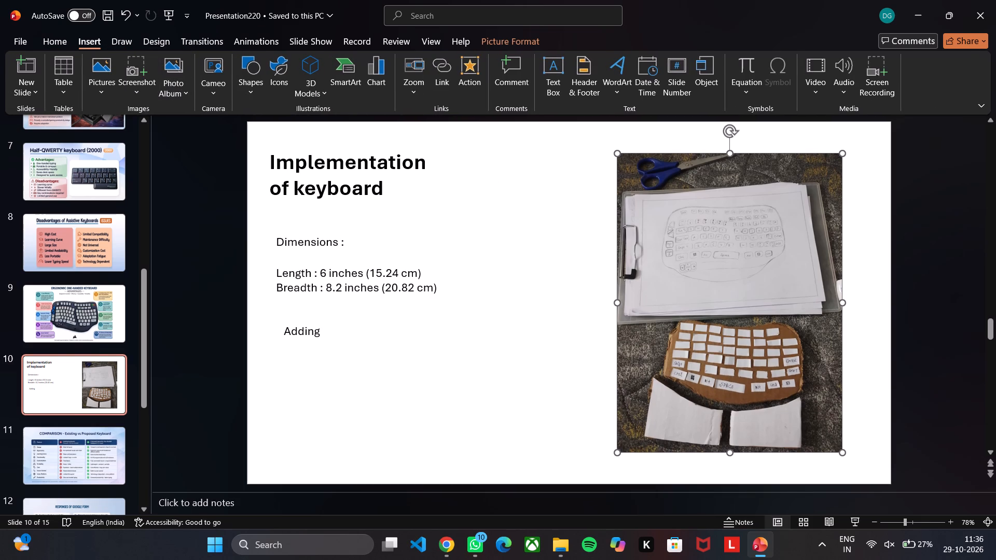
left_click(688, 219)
Clear the word "Adding" from the text box below the breadth line, leaving the box ready for new text.
left_click(336, 333)
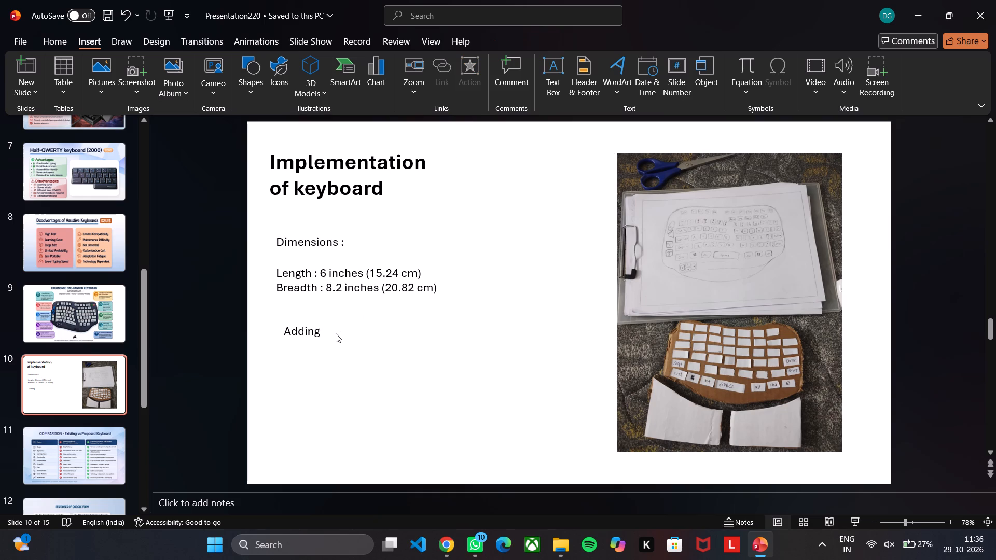
left_click(336, 333)
double_click(336, 333)
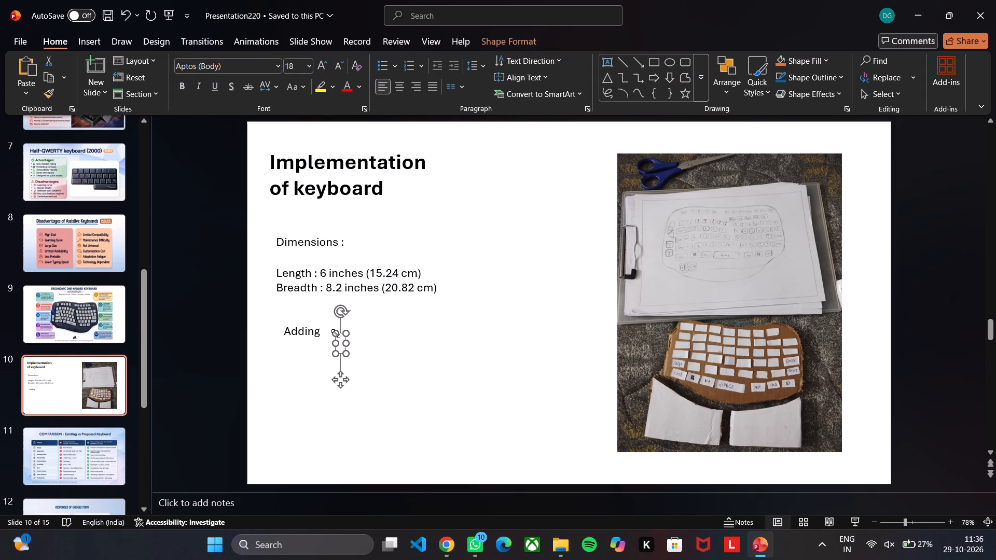
double_click(313, 334)
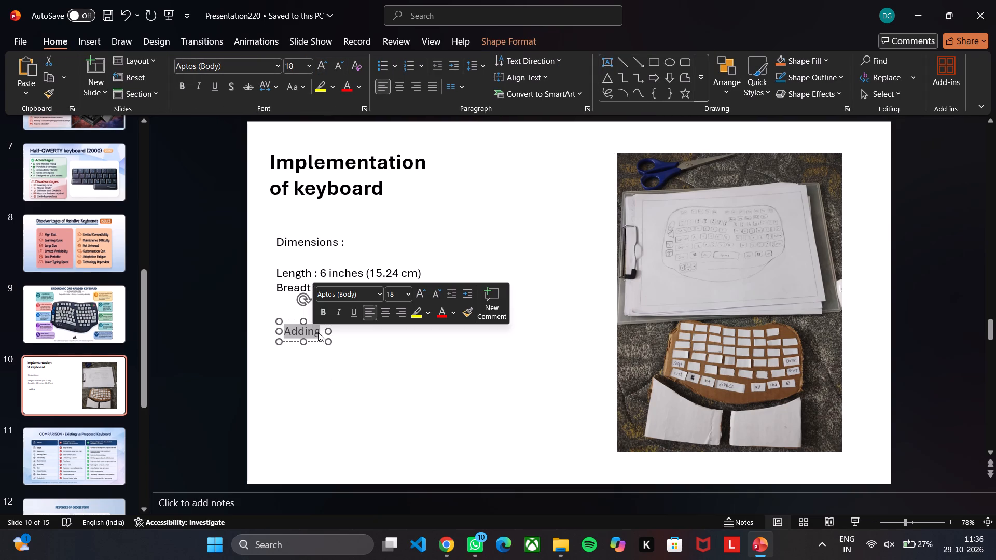
left_click(320, 332)
key("space")
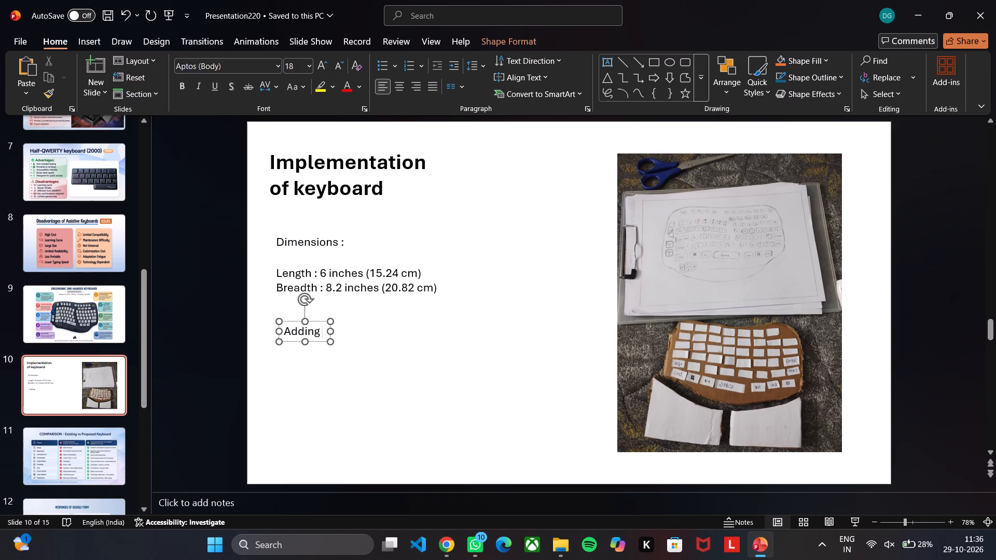
key("space")
type("a")
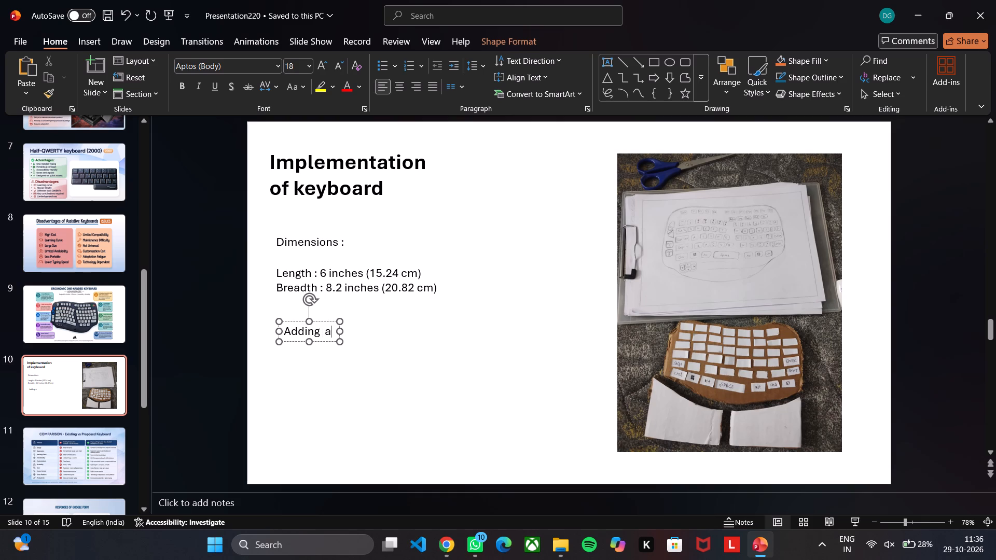
key("BackSpace")
key("BackSpace")
key("BackSpace")
key("BackSpace")
key("BackSpace")
key("BackSpace")
key("BackSpace")
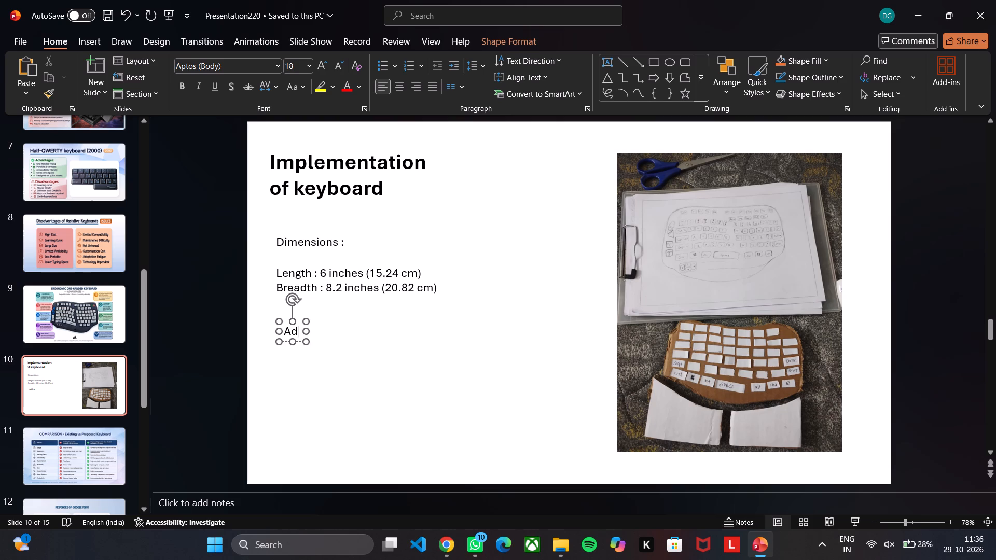
key("BackSpace")
key("BackSpace")
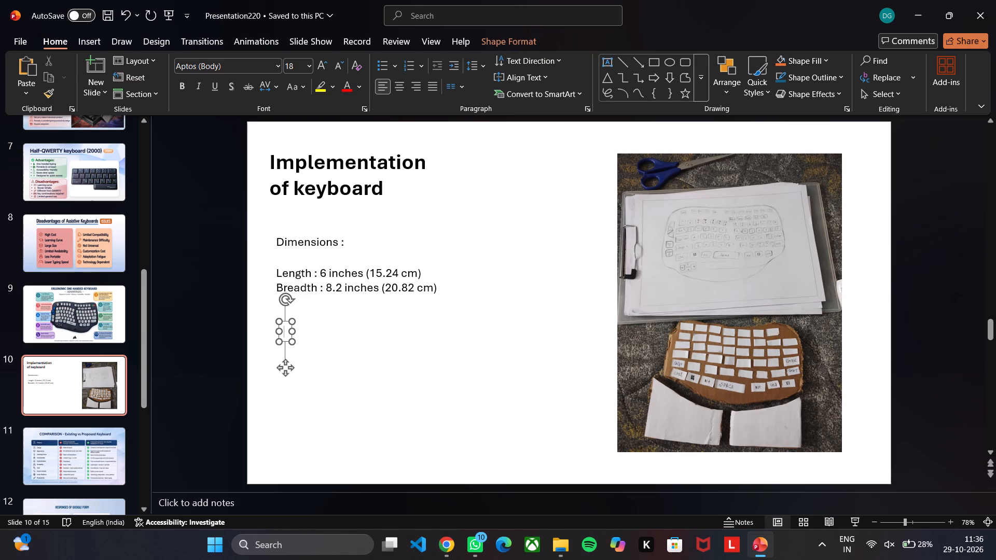
Enter the label "Observation : " in the emptied text box below the breadth line.
key("o")
key("BackSpace")
type("Obser")
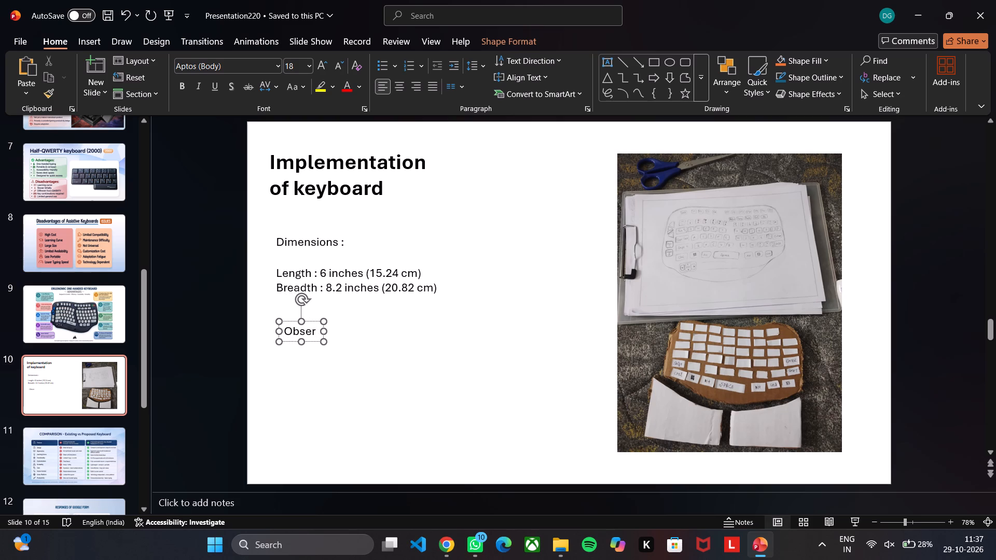
type("vation")
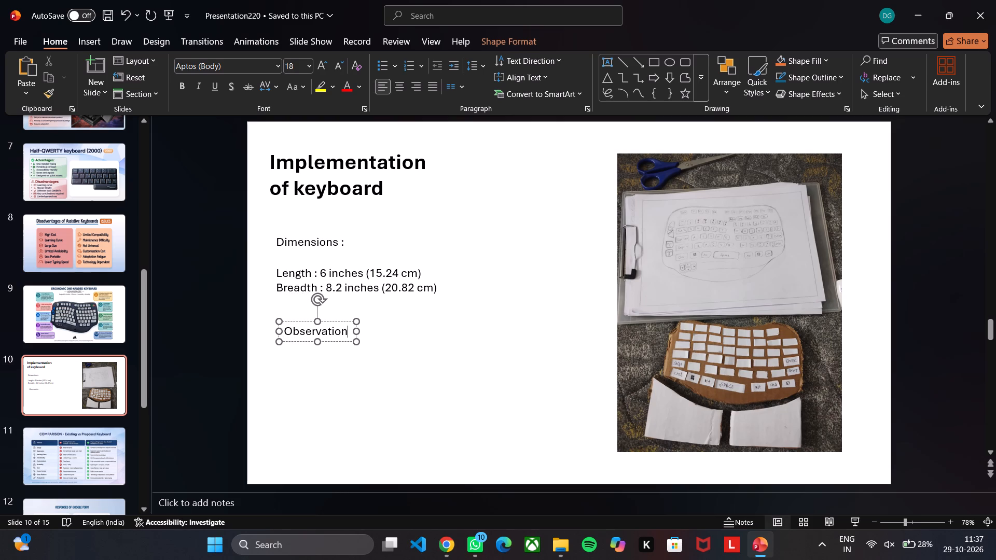
key("space")
type(":")
key("space")
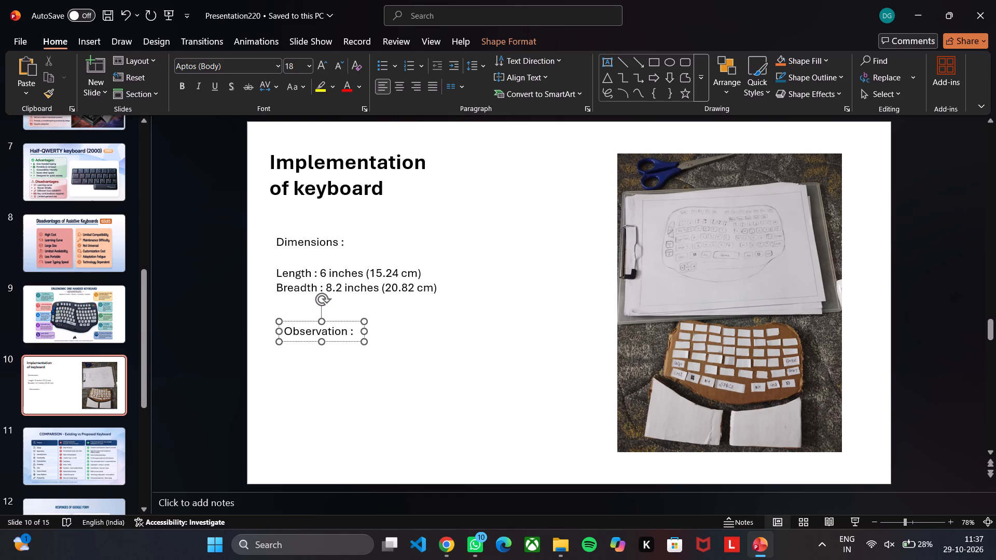
Continue the observation line with "Less observed are for mapping all keys" and start a new line below it.
type("less")
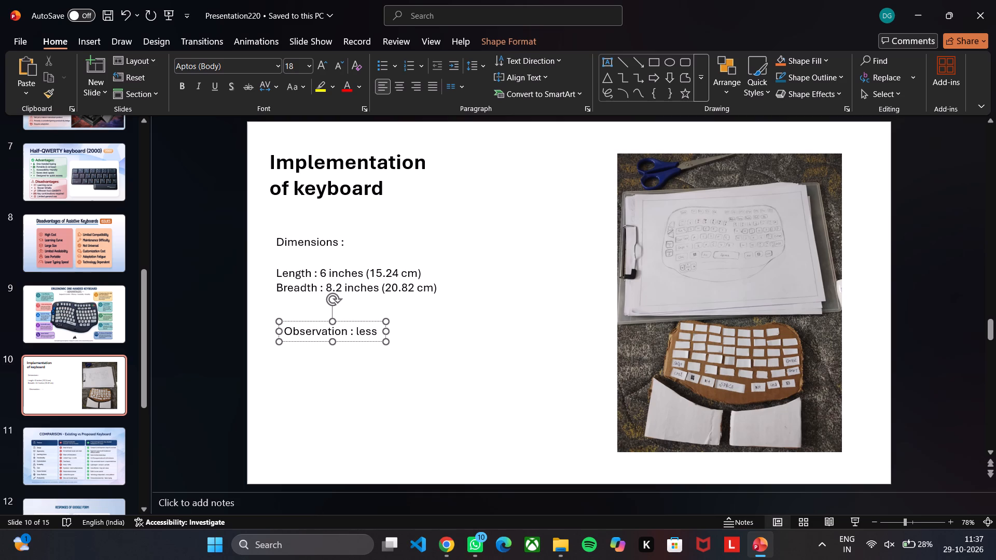
key("BackSpace")
key("BackSpace")
key("BackSpace")
key("BackSpace")
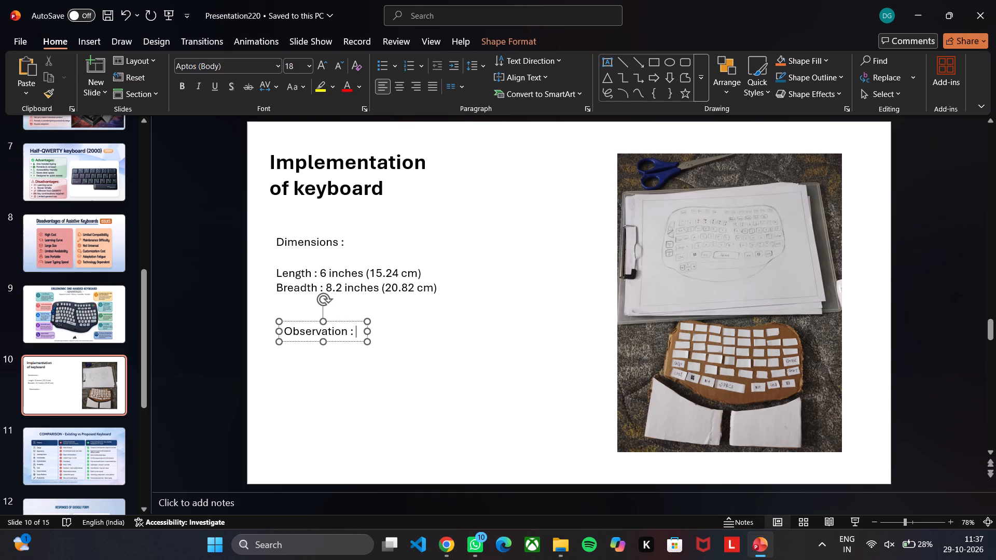
type("Less")
key("space")
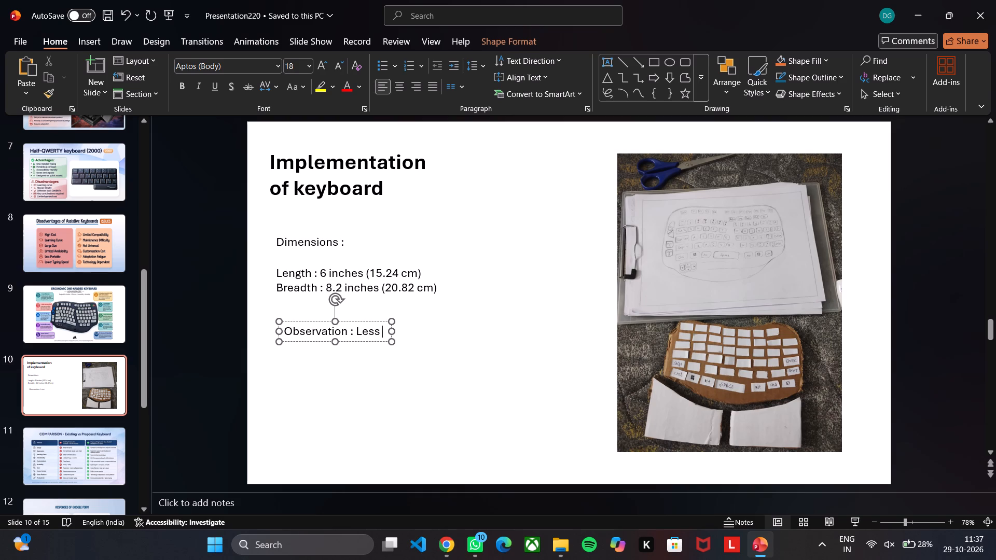
type("observed are")
key("space")
type("for mappinh")
key("BackSpace")
type("g all")
key("space")
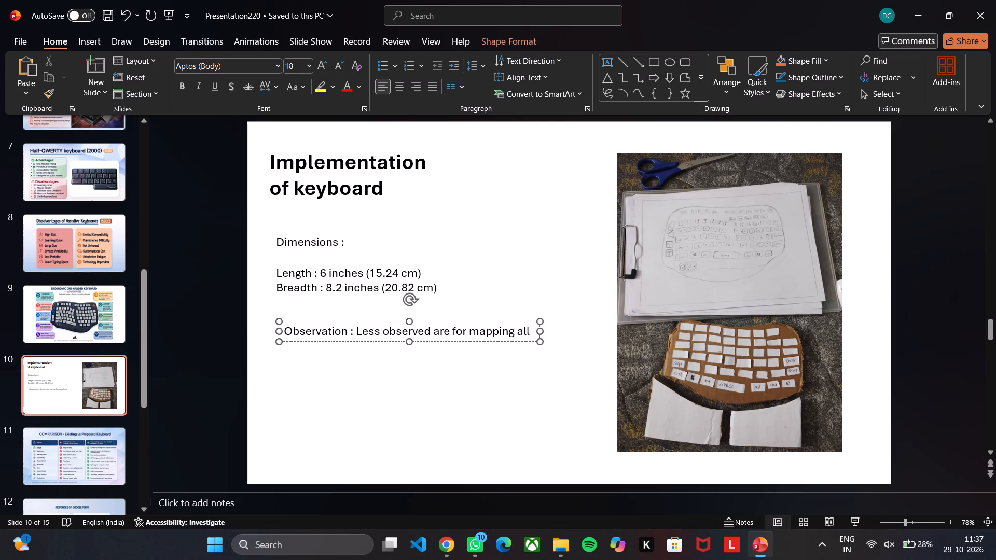
type("keys")
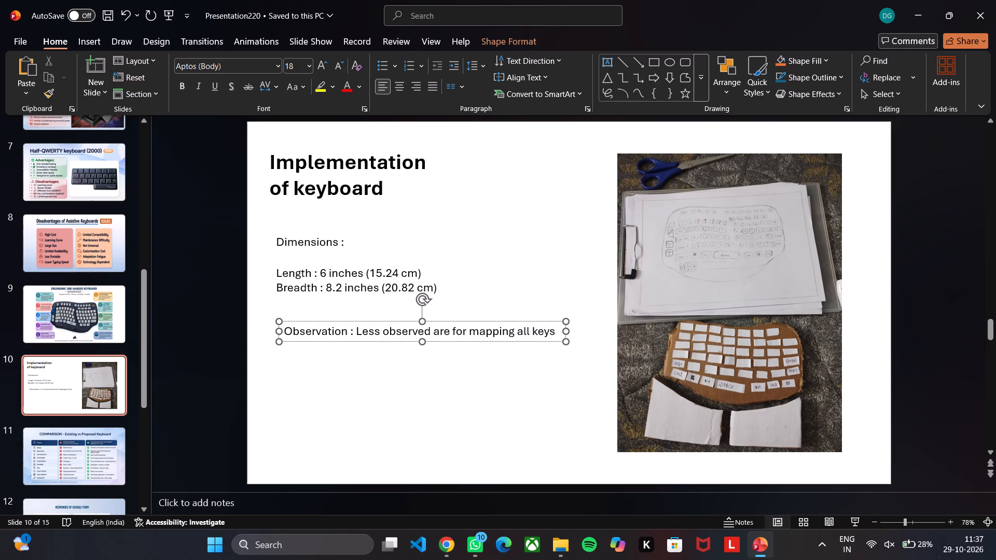
key("Return")
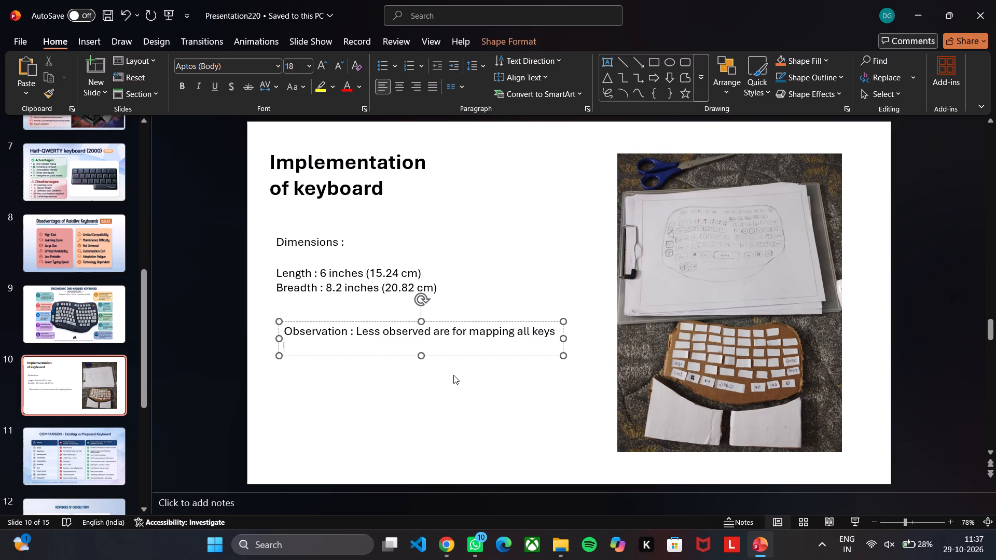
Correct "are" to "area" in the observation line and return to the empty line below it.
left_click(449, 332)
key("a")
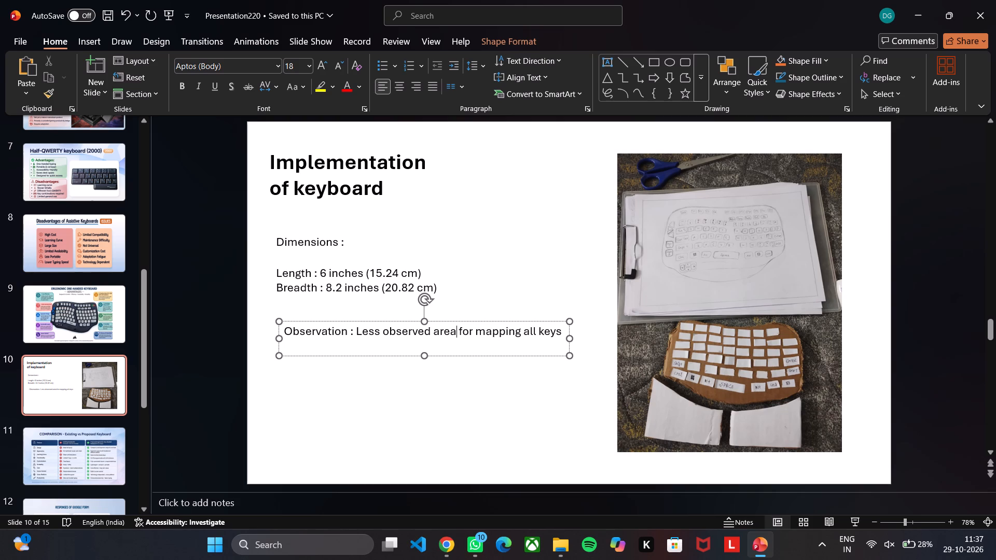
left_click(560, 329)
left_click(289, 348)
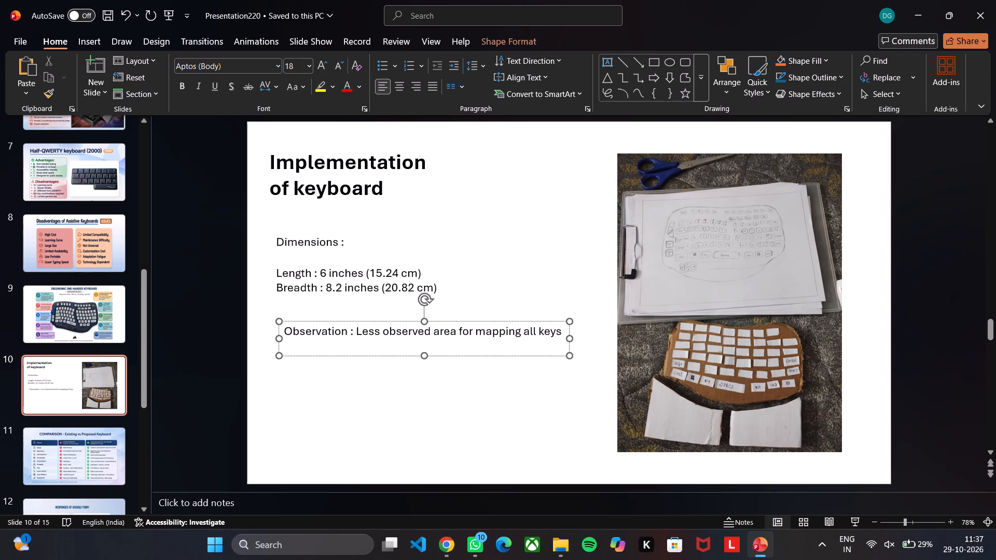
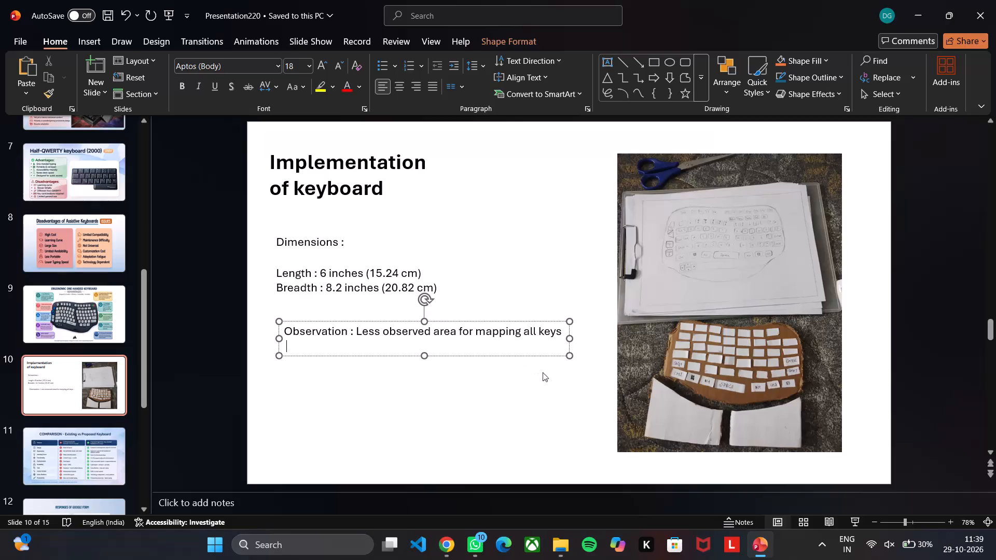
Move the observation text box slightly so its text lines up with the length and breadth lines above.
left_click(565, 385)
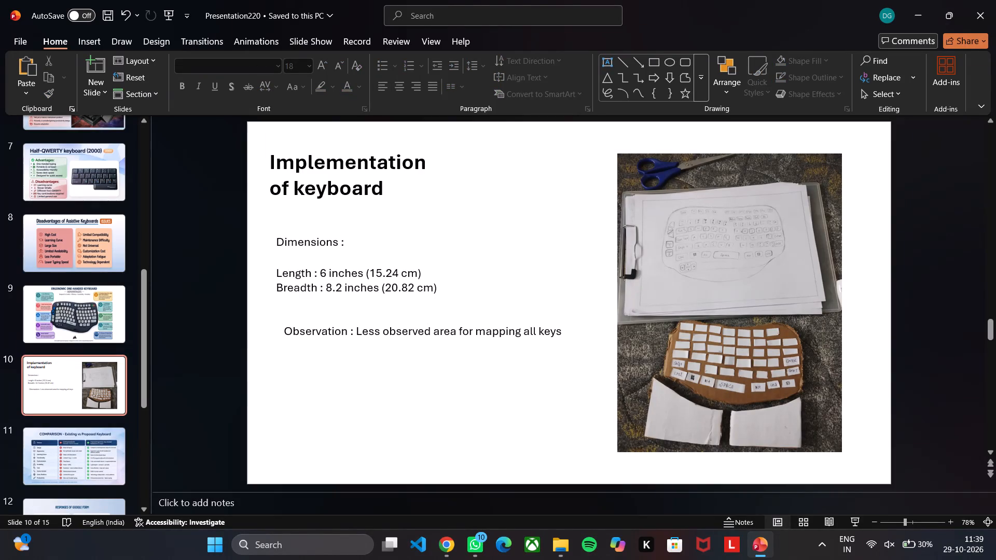
left_click(336, 321)
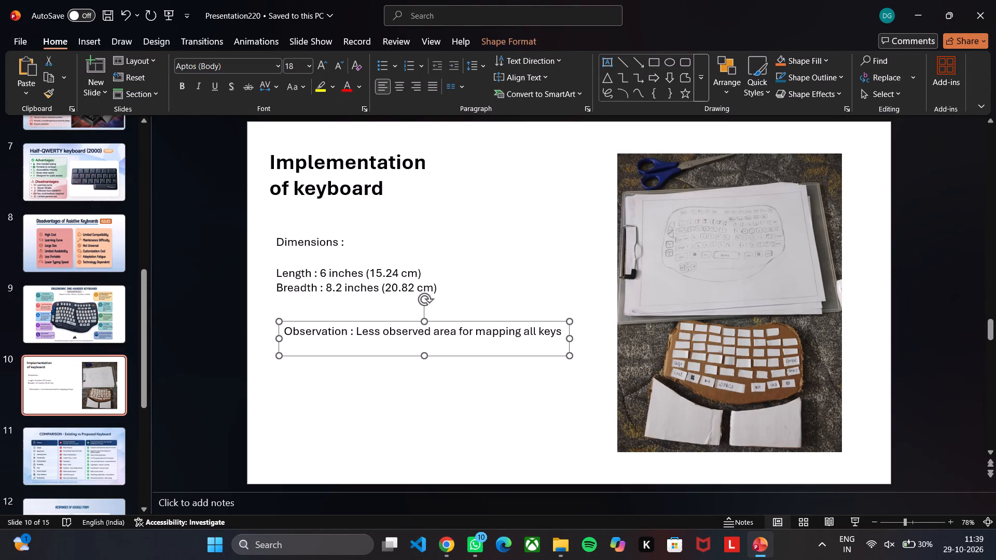
left_click_drag(414, 318, 404, 316)
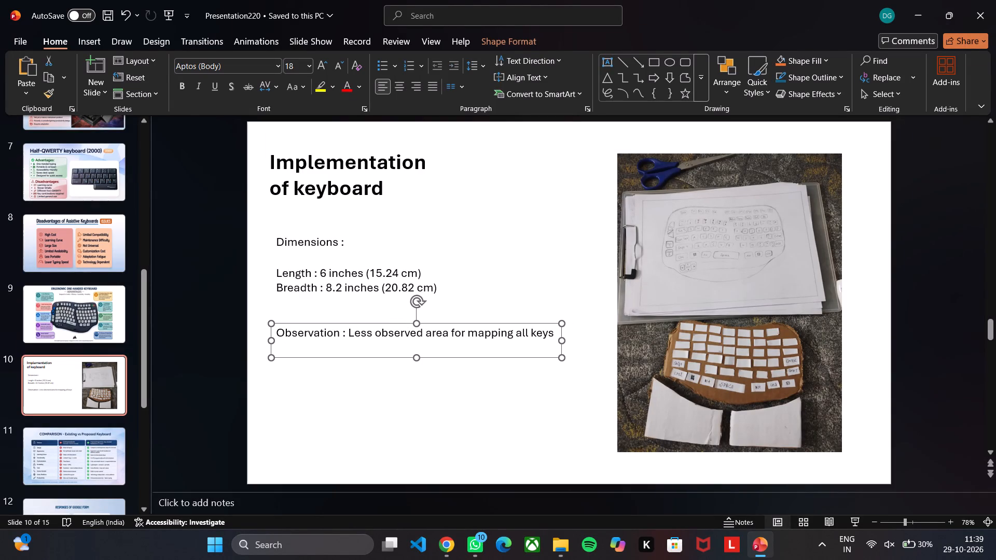
Insert a blank line between the length and breadth lines in the dimensions text box.
left_click(425, 270)
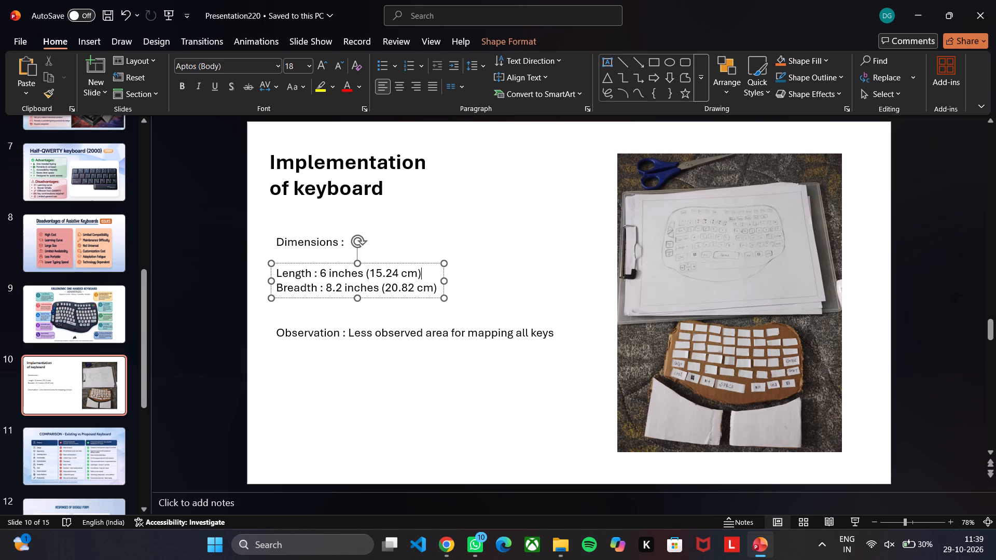
key("Return")
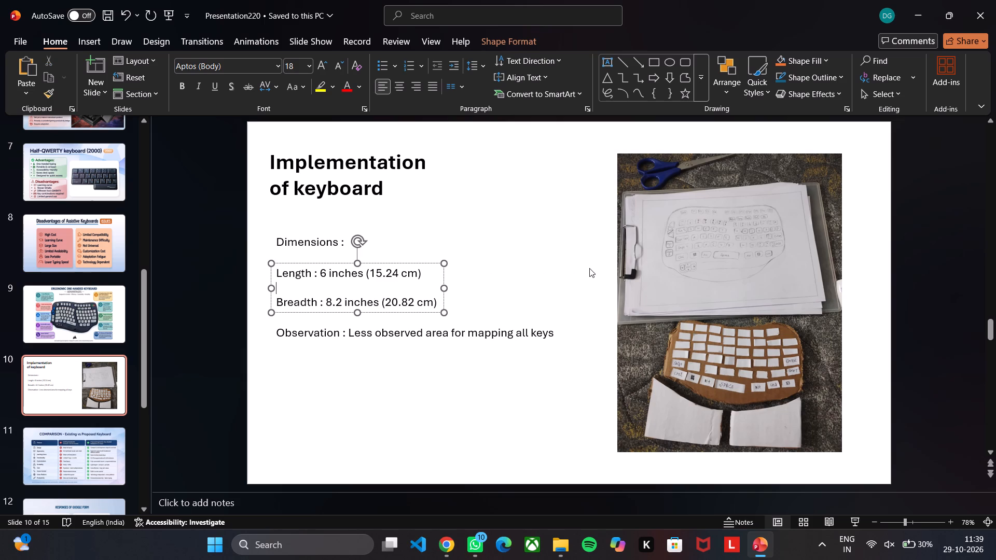
left_click(589, 268)
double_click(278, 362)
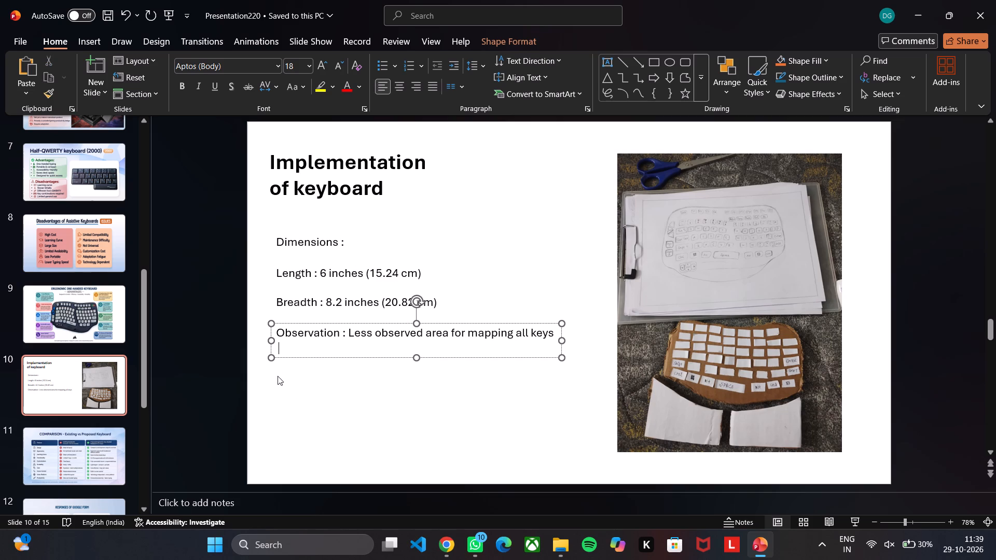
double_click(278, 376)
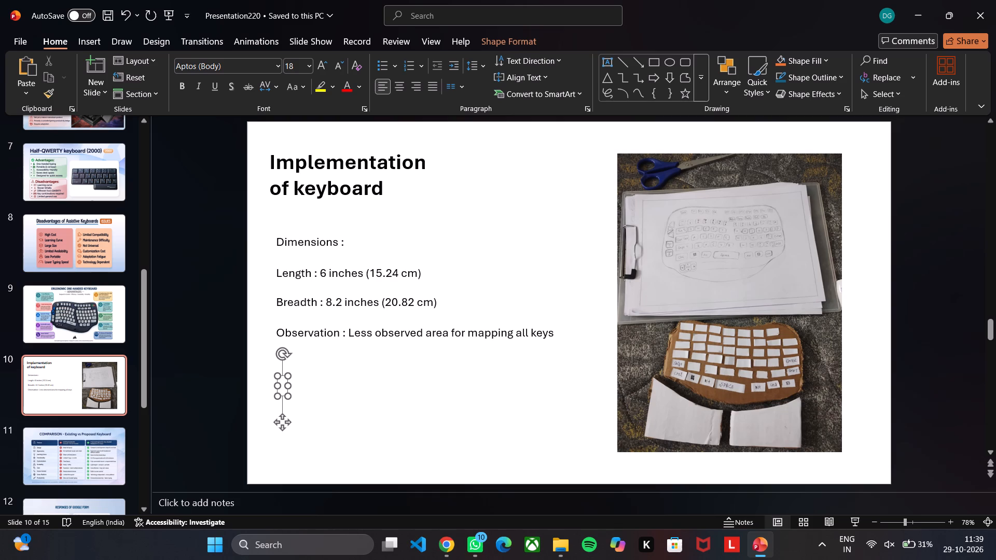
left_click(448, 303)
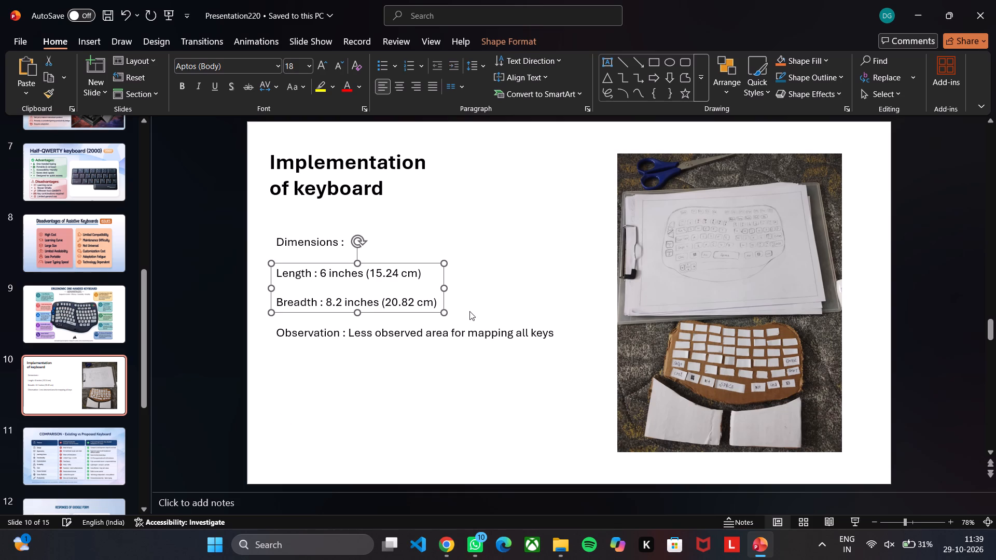
Move the observation text box further down the slide, leaving a gap below the breadth line for another entry.
left_click(323, 334)
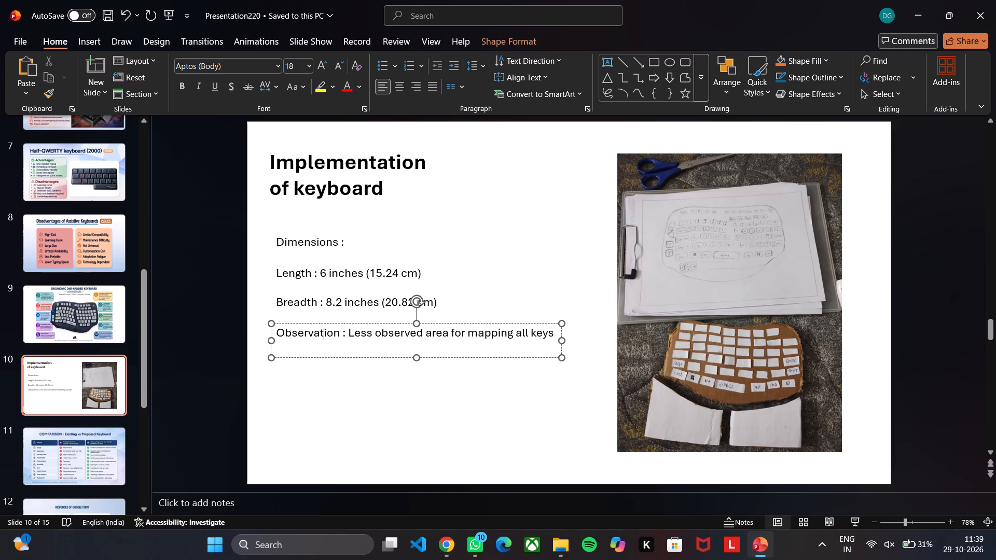
left_click_drag(400, 320, 396, 395)
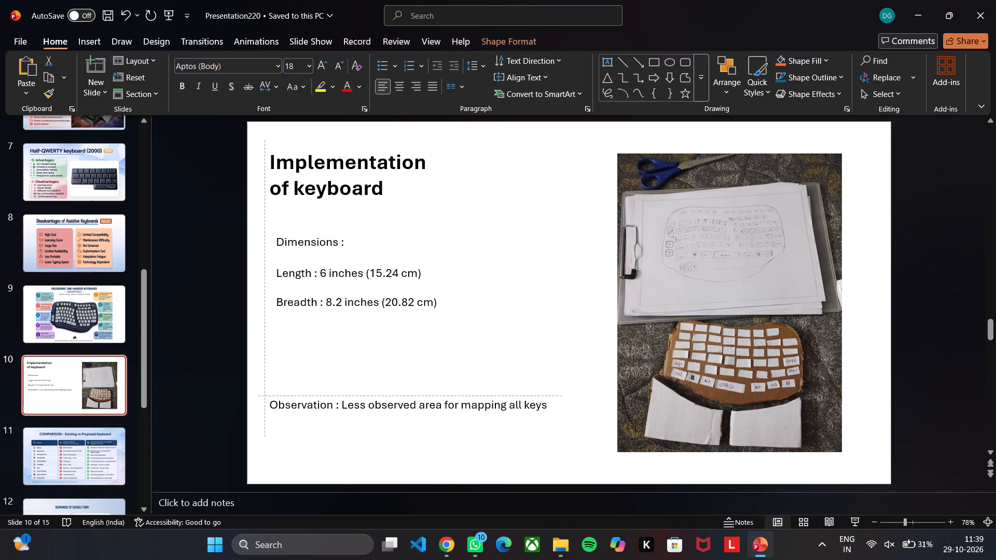
left_click_drag(396, 395, 396, 397)
Add a new text box between the breadth and observation lines reading "Apparatus : Cardboard, key ".
double_click(281, 341)
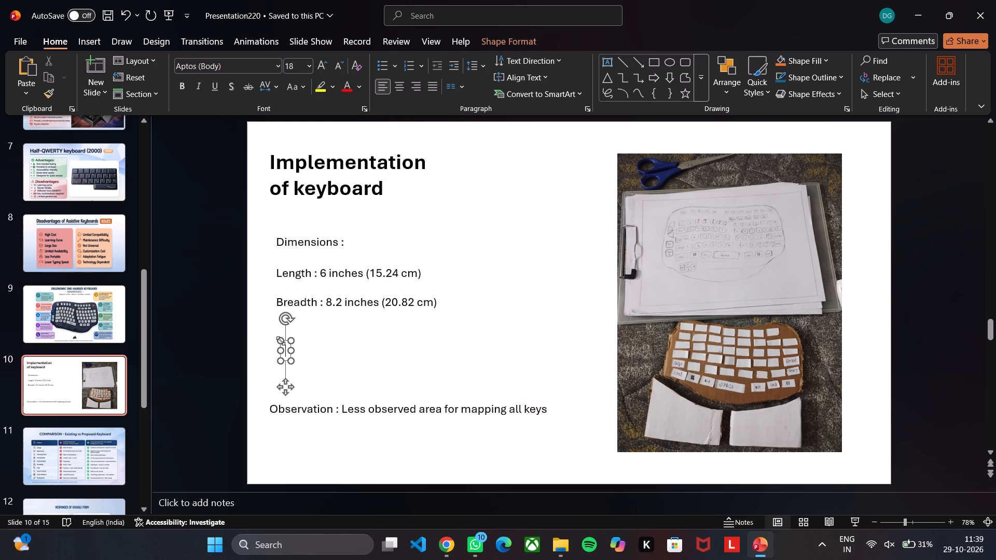
type("Appa")
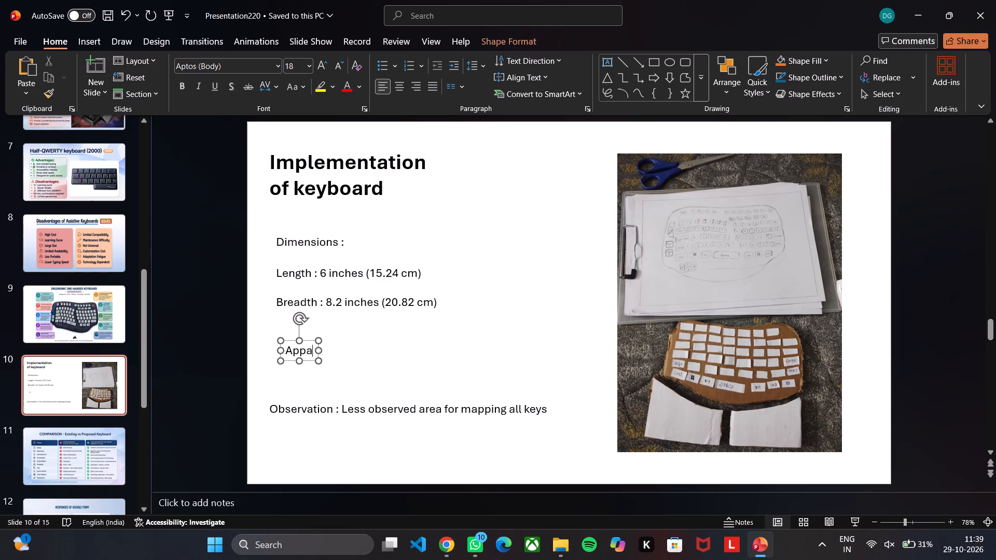
type("ratus")
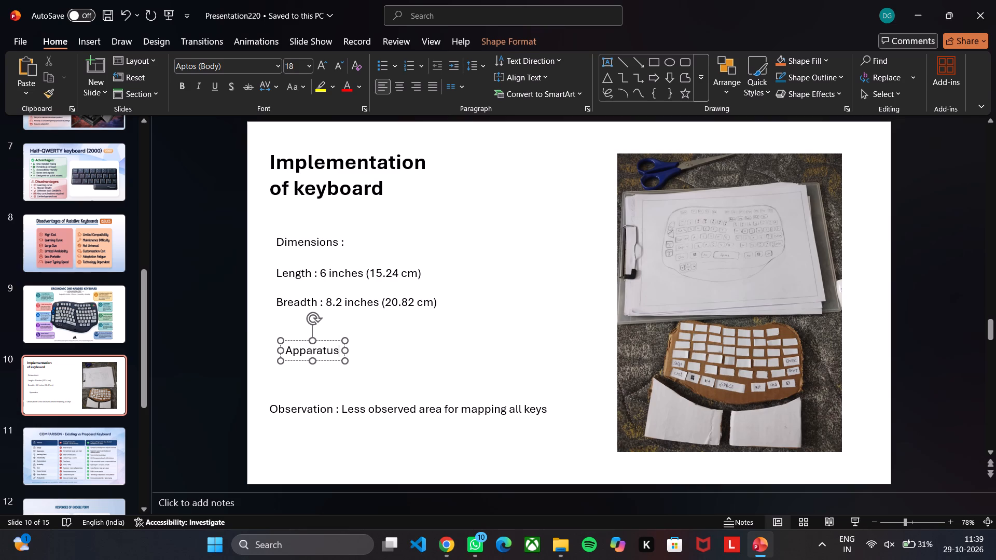
key("space")
type(":")
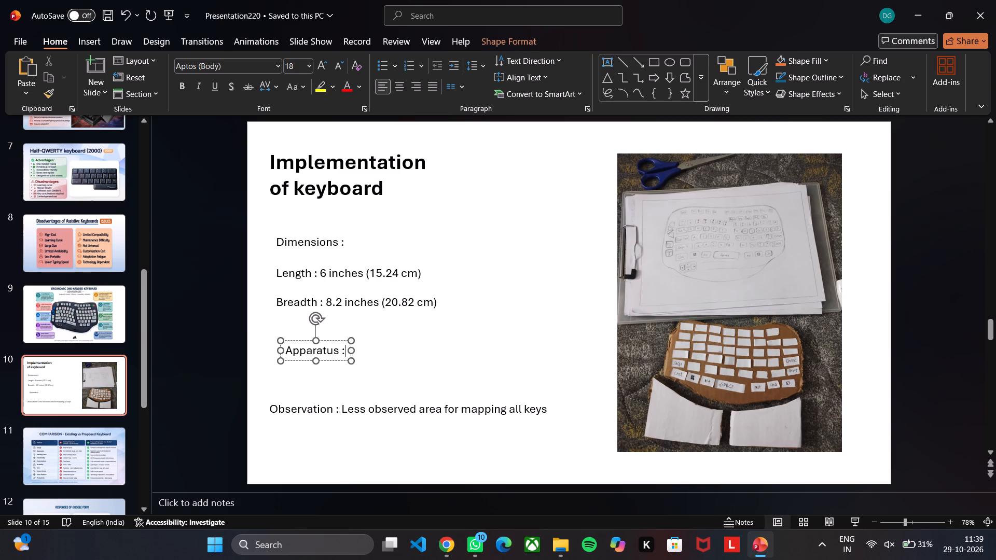
key("space")
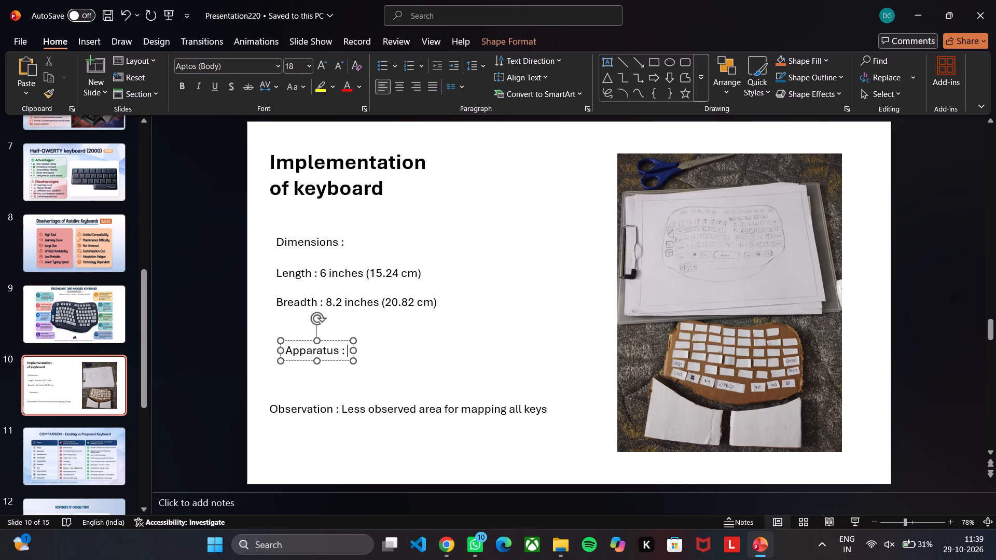
type("Cardboard")
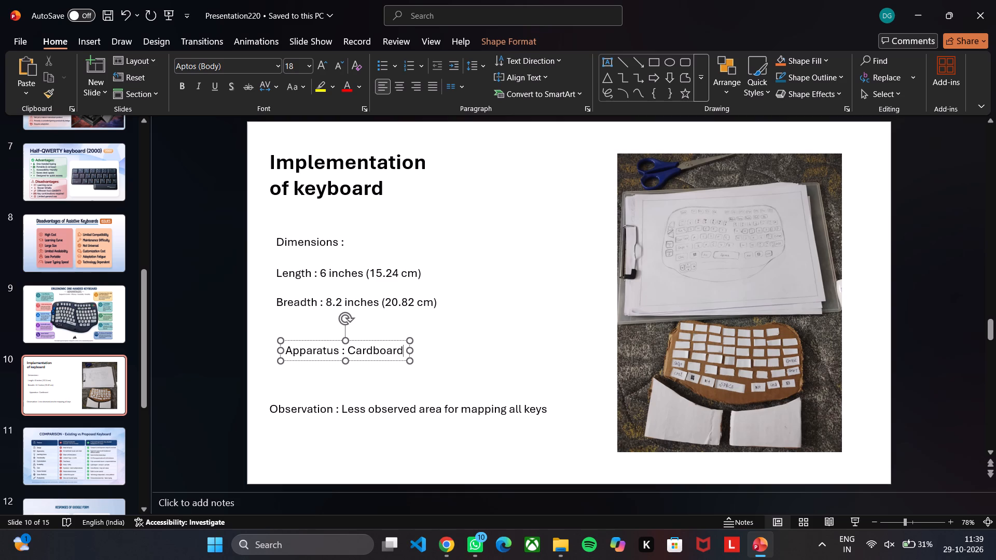
type(",")
key("space")
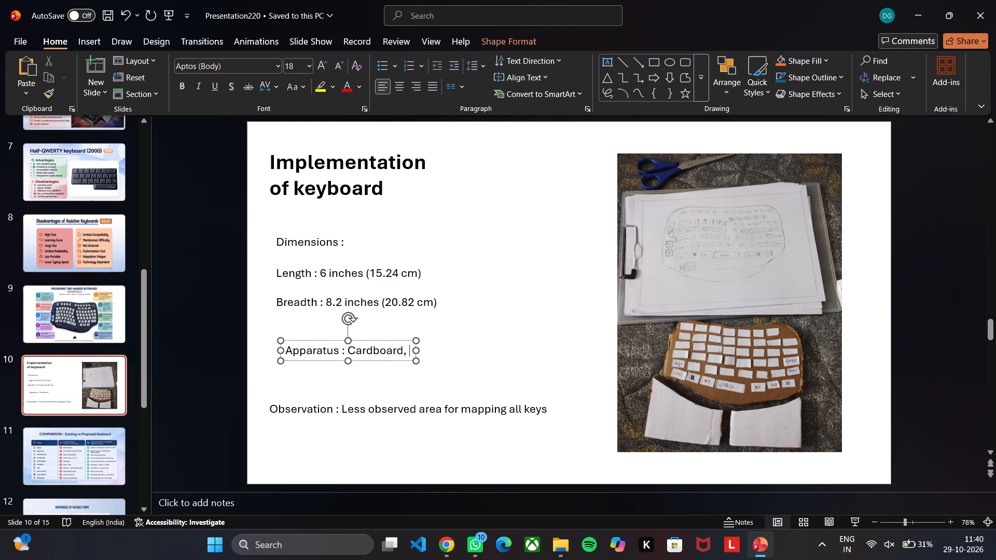
type("key")
key("space")
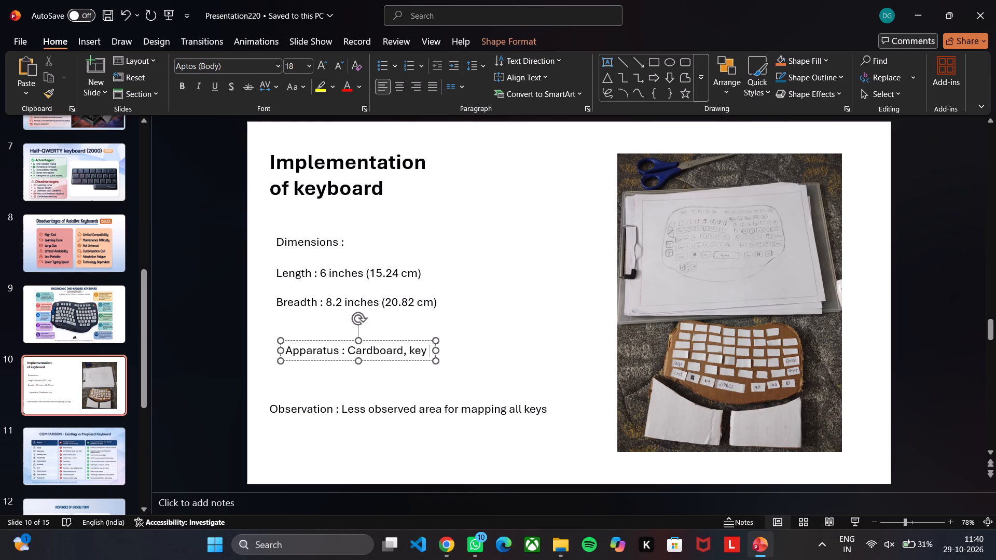
Insert "(Keyboard)" directly after "Cardboard" in the apparatus line.
key("Left")
key("Left")
key("Left")
key("Left")
key("Left")
key("Left")
key("shift+parenleft")
type("Keyboard")
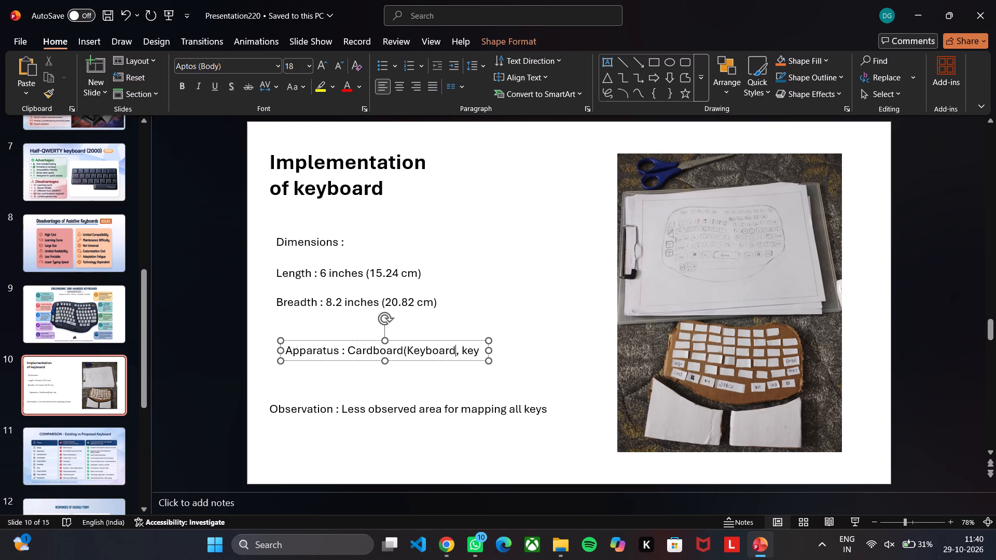
key("shift+parenright")
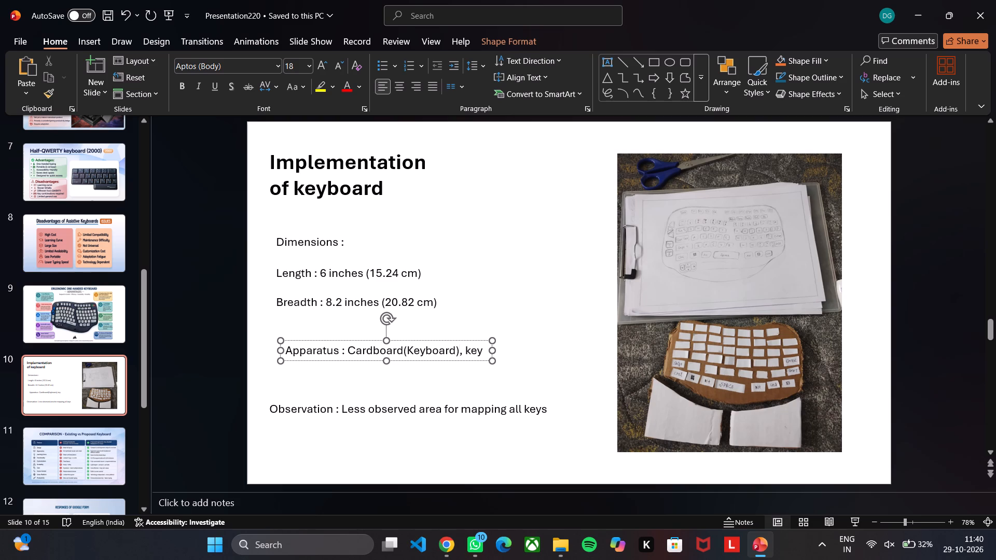
Extend the word "key" at the end of the apparatus line to "keys(sheets)".
key("Right")
key("Right")
key("Right")
key("Right")
key("Right")
key("s")
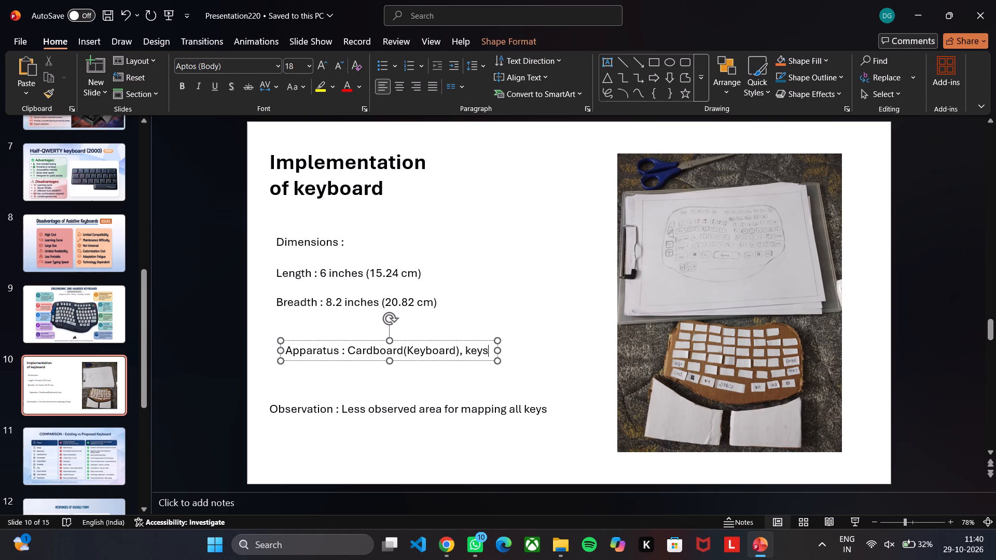
key("shift+parenleft")
type("sheets")
key("shift+parenright")
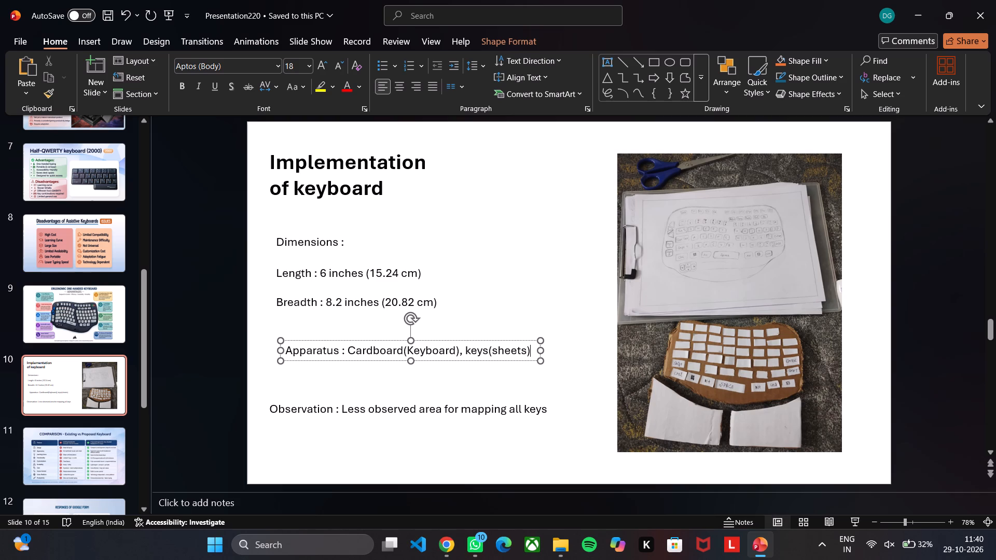
Start a second line in the apparatus text box with the capitalised text "Hand placement ".
key("Return")
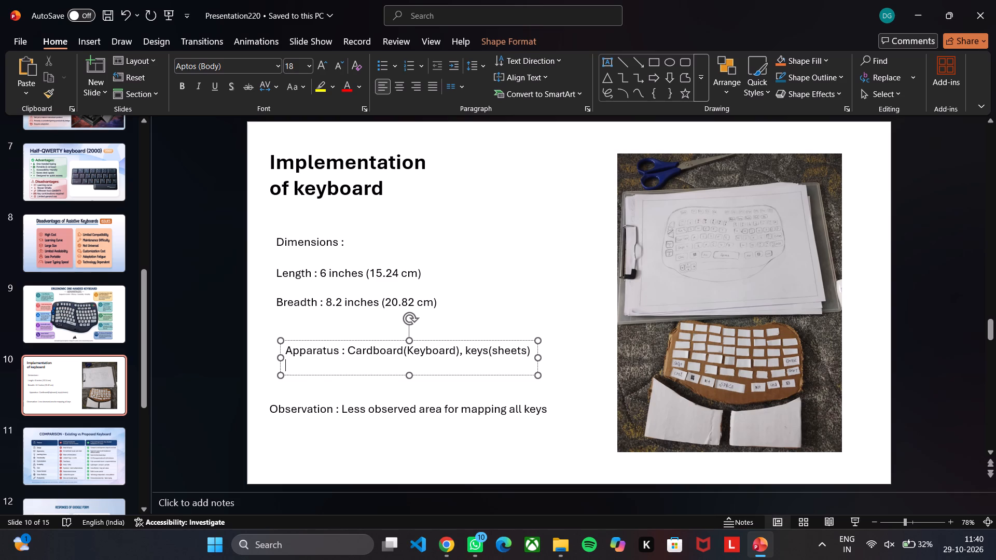
type("hand")
key("BackSpace")
key("BackSpace")
key("BackSpace")
key("BackSpace")
key("shift+h")
type("and")
key("space")
key("p")
type("lacement")
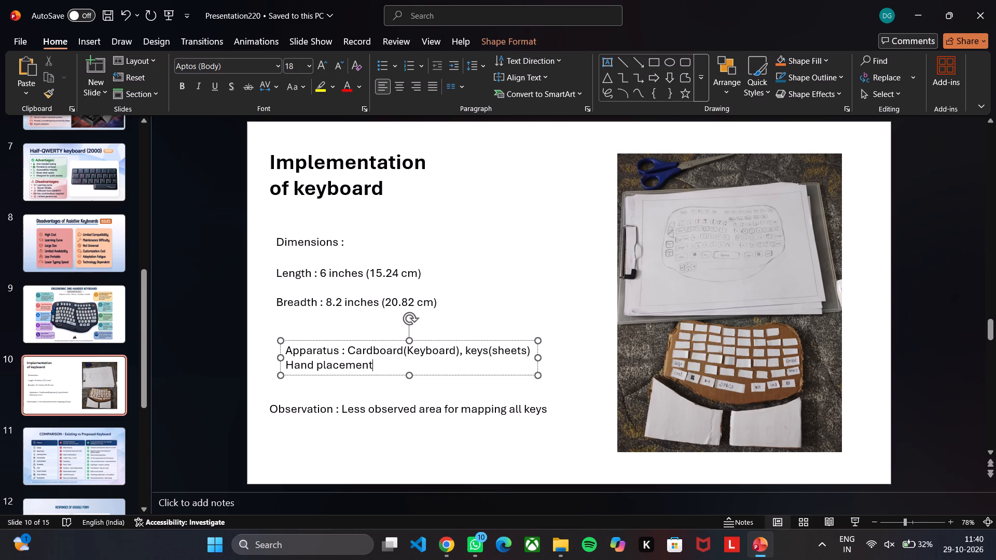
key("space")
key("shift+parenleft")
key("BackSpace")
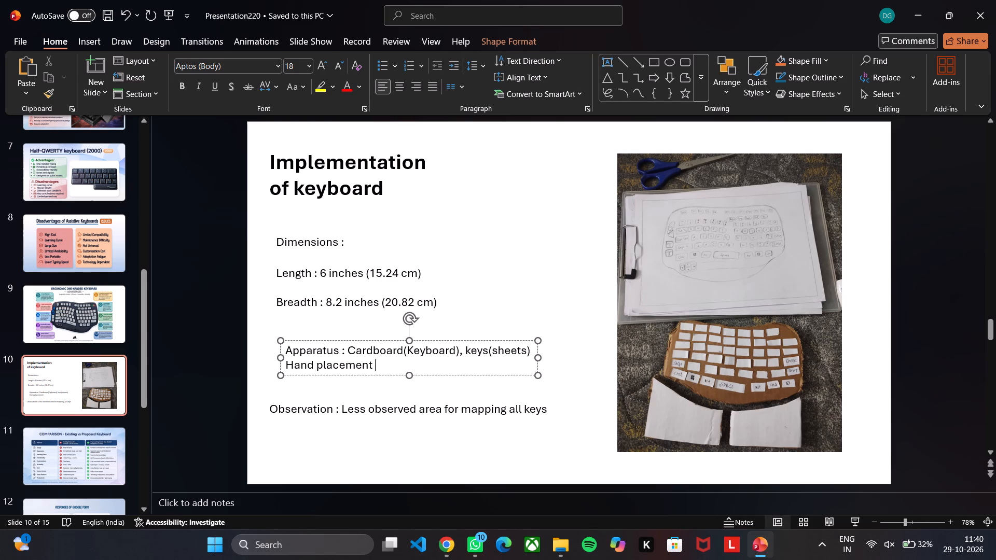
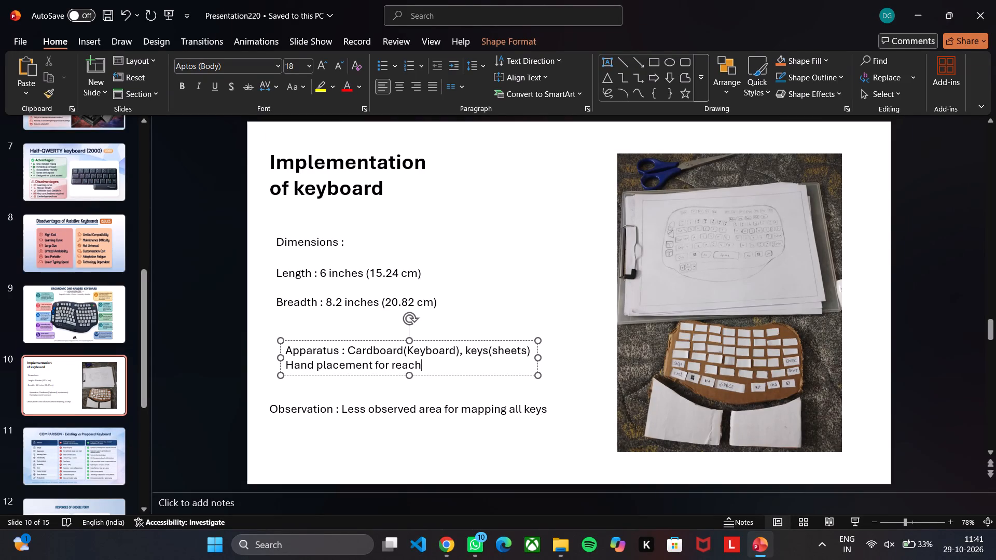
Complete the second line of the apparatus text box so it reads "Hand placement for reachability".
type("ability")
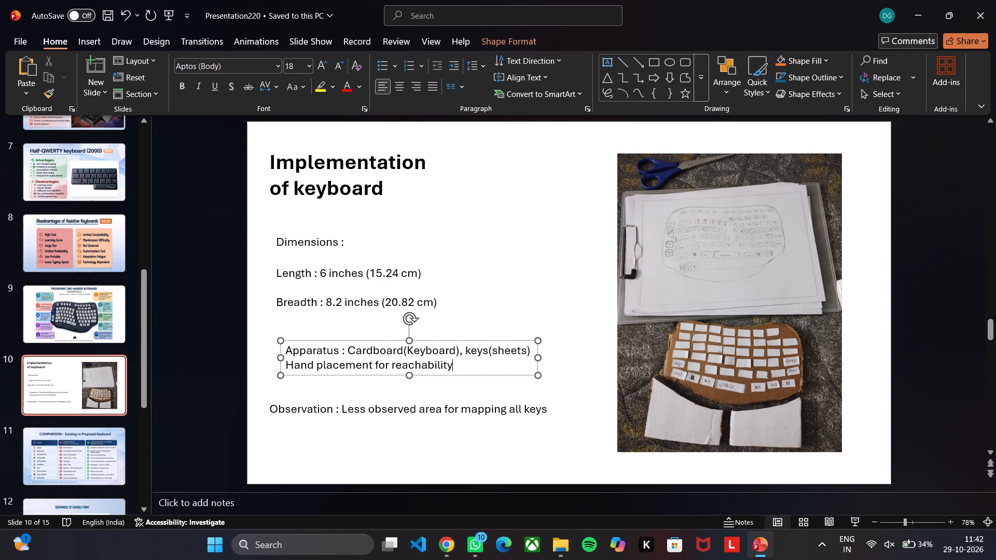
Replace "Cardboard(Keyboard)" in the apparatus line with "Keyboard(Cardboard)".
key("Up")
key("BackSpace")
key("BackSpace")
key("BackSpace")
key("BackSpace")
key("BackSpace")
key("BackSpace")
key("BackSpace")
key("BackSpace")
key("BackSpace")
key("BackSpace")
key("BackSpace")
key("BackSpace")
key("BackSpace")
key("BackSpace")
key("BackSpace")
key("BackSpace")
key("BackSpace")
key("BackSpace")
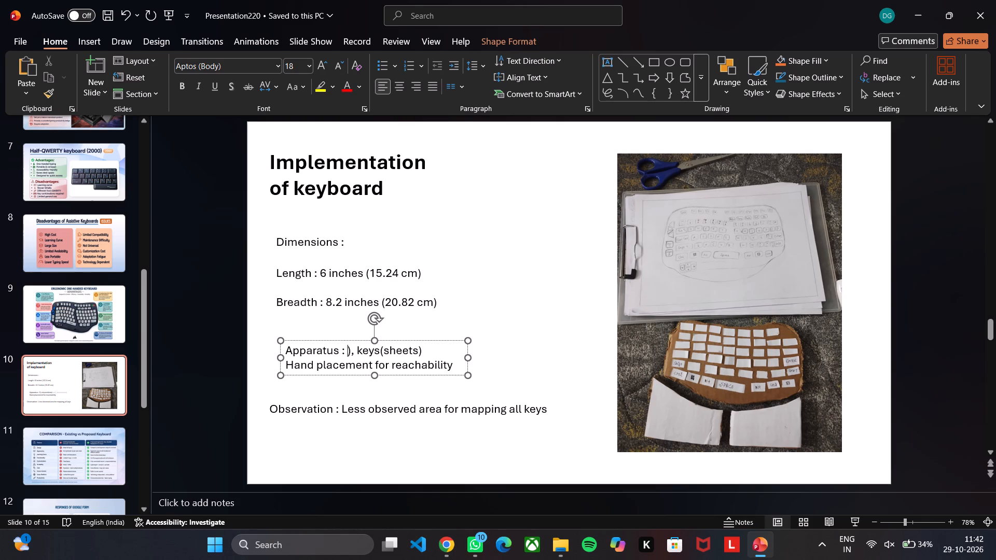
type("Keyboard")
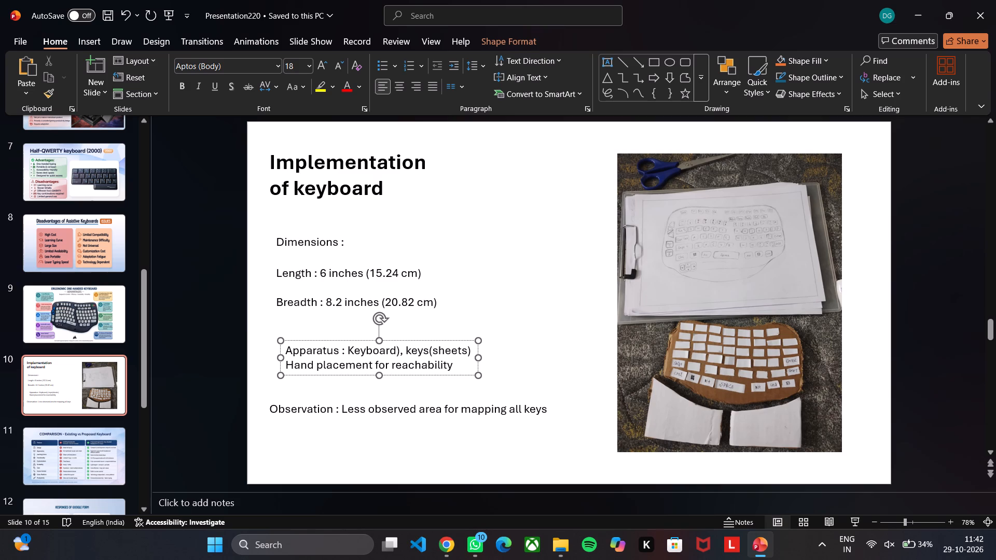
key("shift+parenleft")
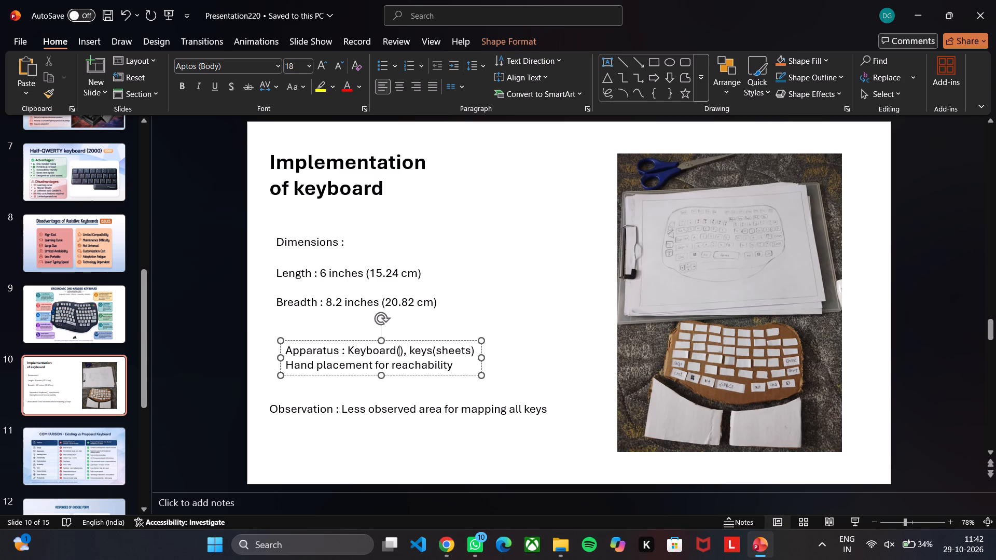
type("Cardboard")
Add "(Cardboard)" at the end of the hand placement line in the apparatus text box.
key("Down")
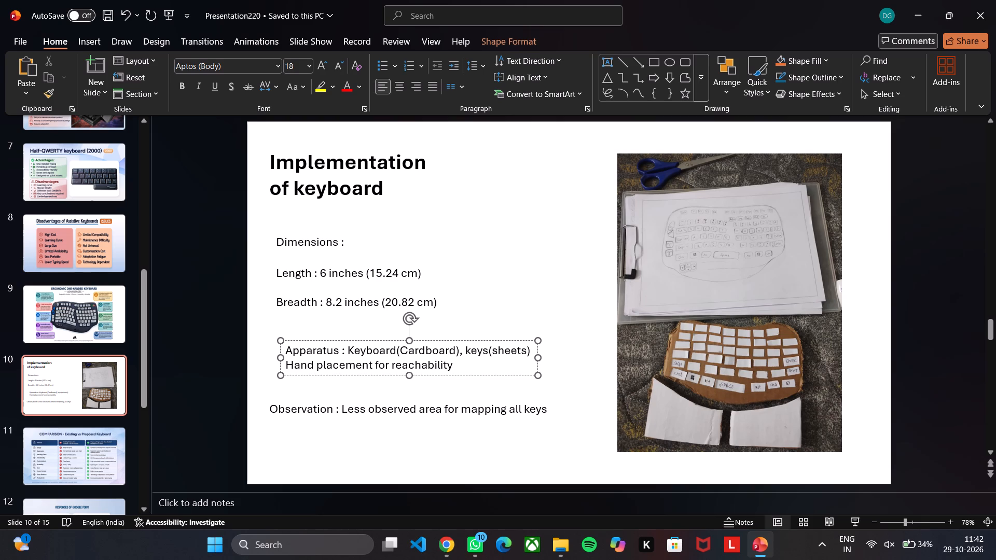
key("shift+parenleft")
type("Car")
key("d")
type("board")
key("shift+parenright")
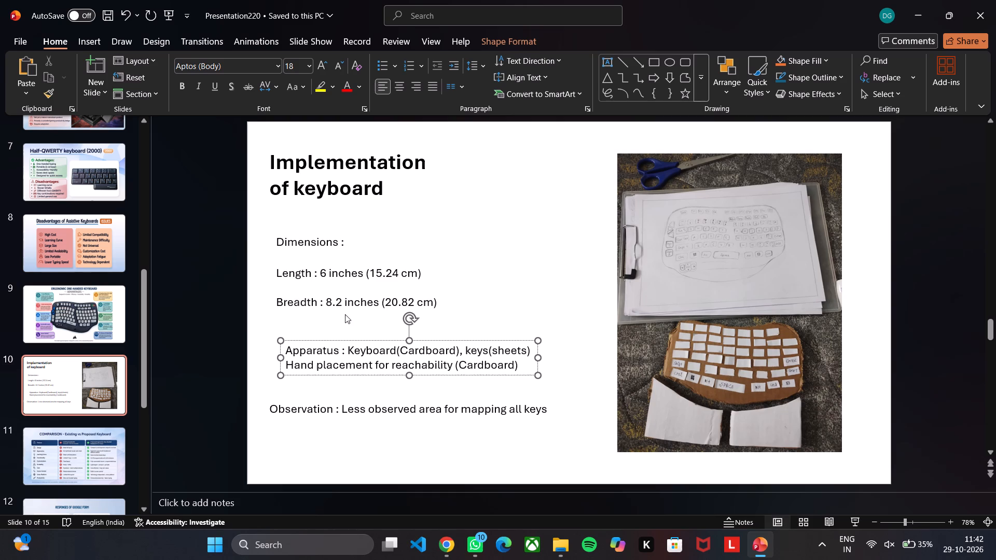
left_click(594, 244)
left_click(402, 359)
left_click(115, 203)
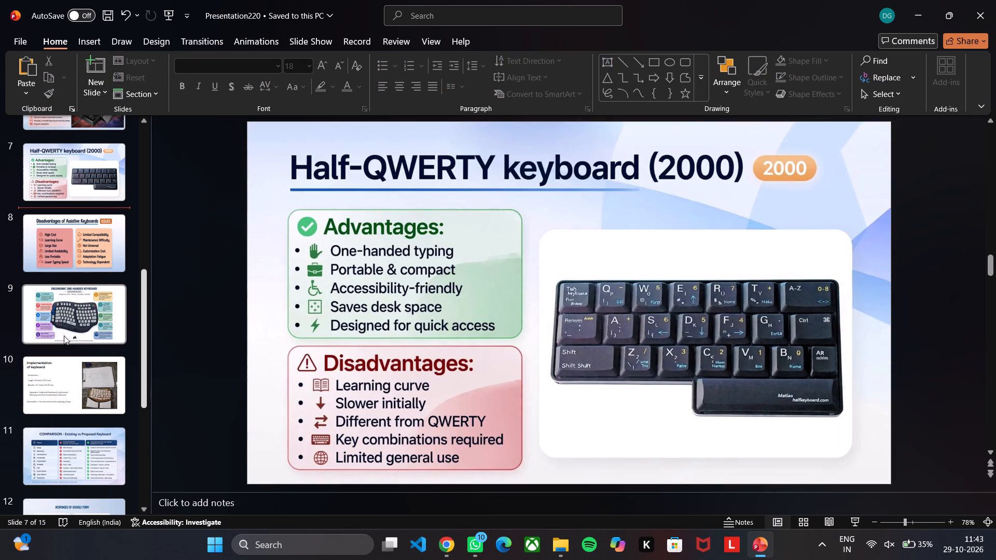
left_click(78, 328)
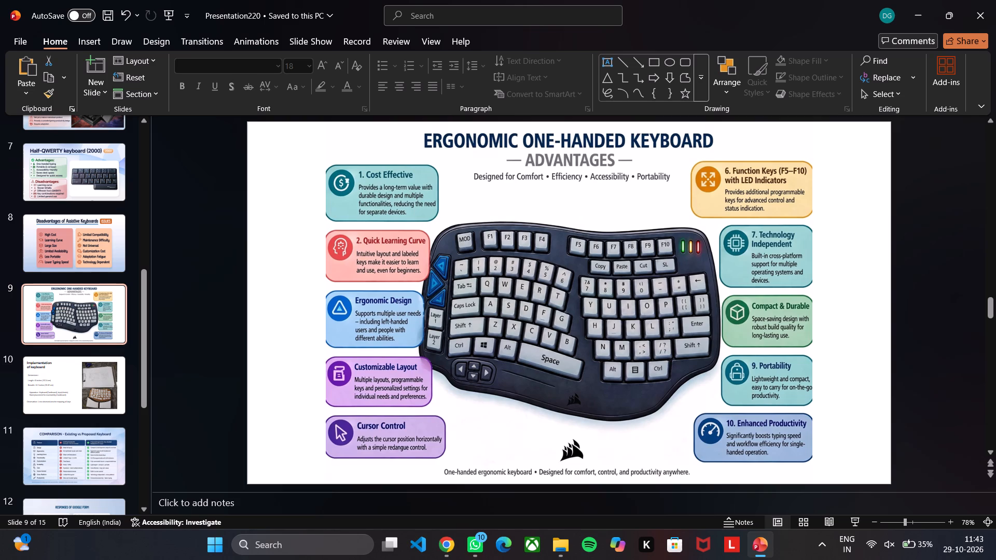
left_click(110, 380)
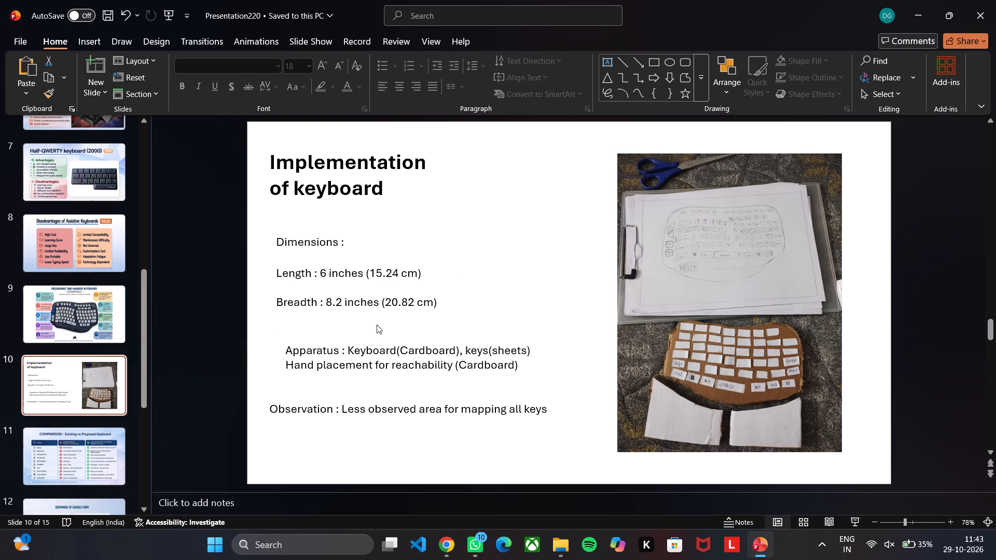
Move the apparatus text box up to just beneath the breadth line, left-aligned with the dimension lines.
left_click(345, 353)
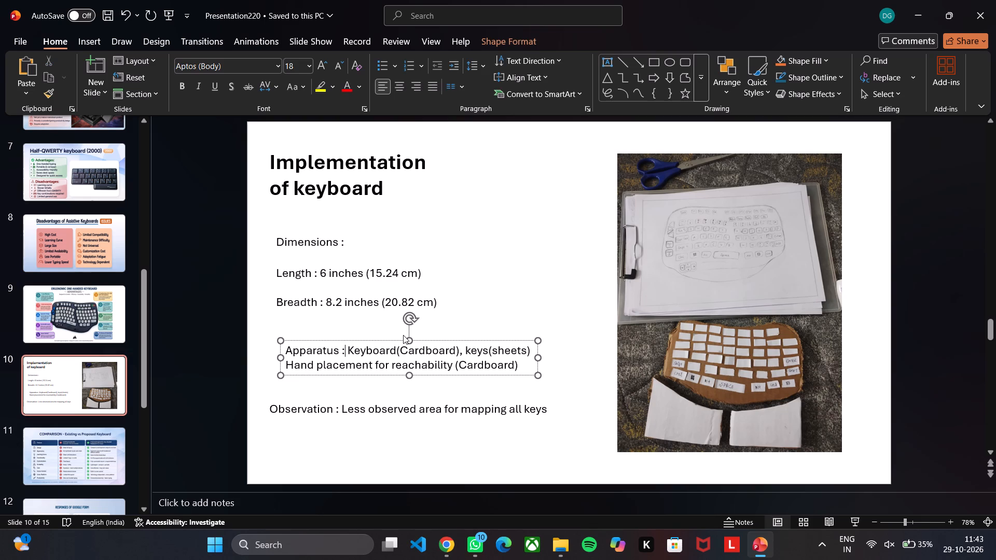
left_click_drag(404, 337, 393, 335)
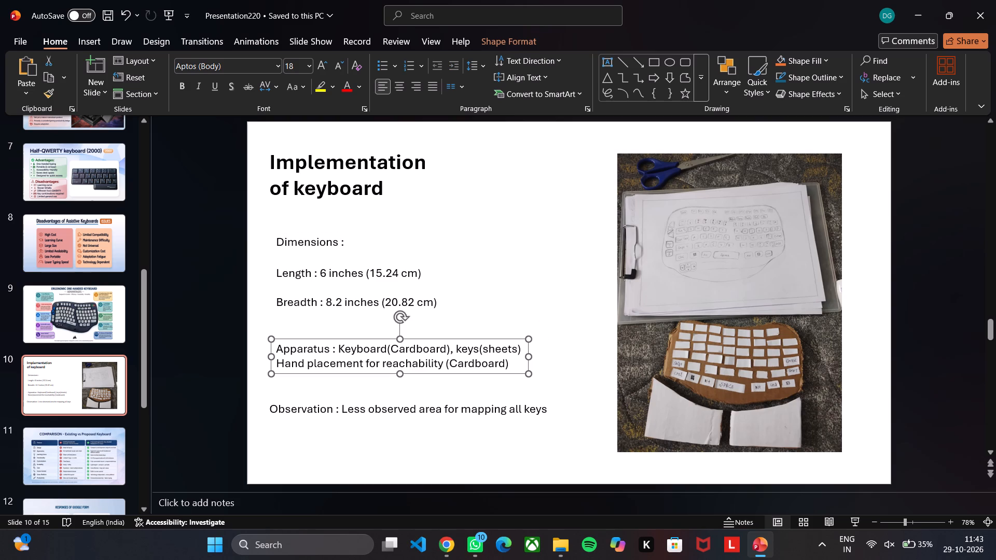
left_click(428, 213)
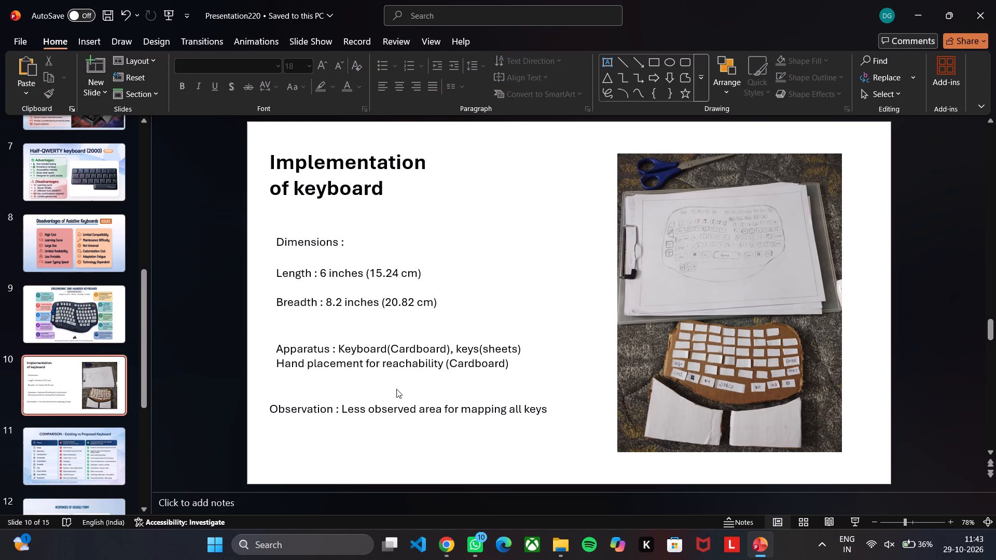
left_click(329, 367)
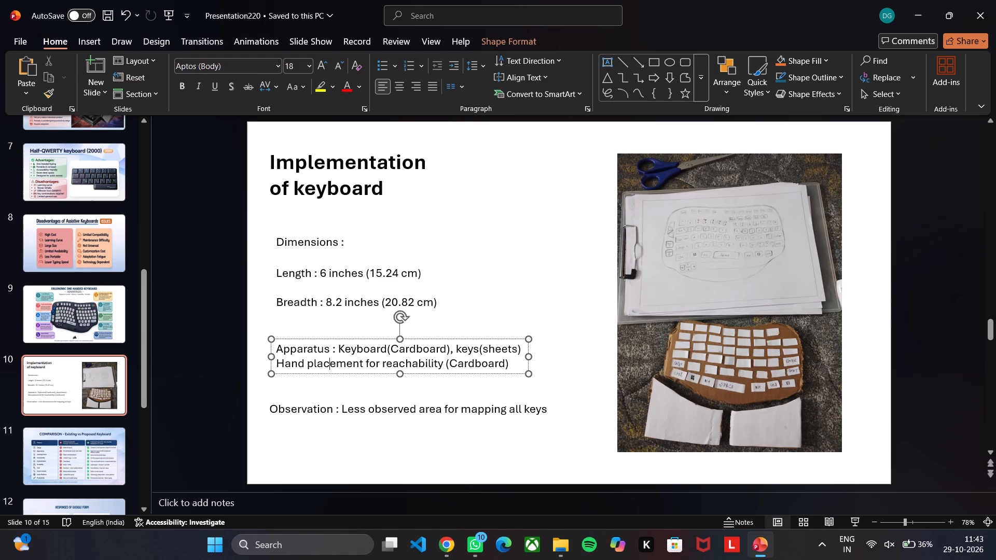
left_click_drag(390, 339, 389, 318)
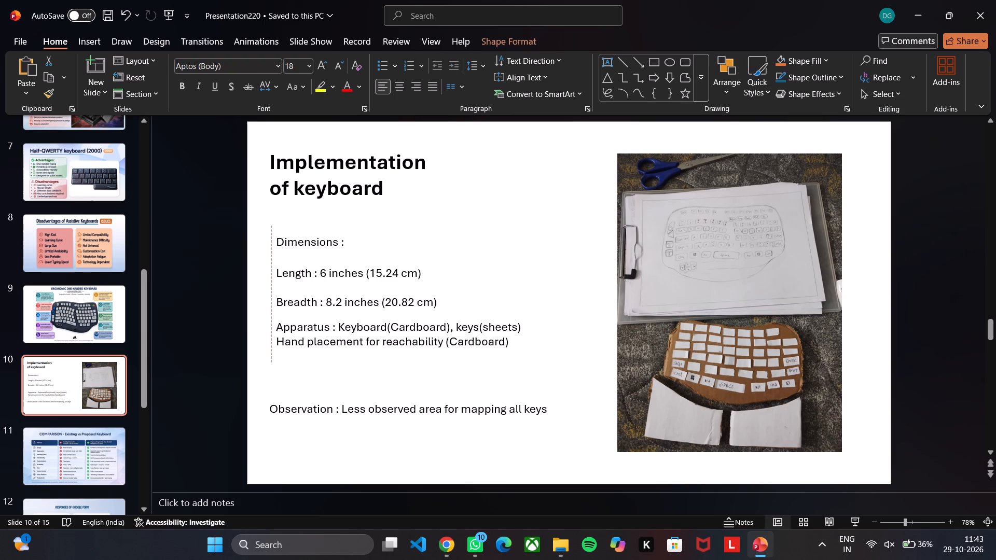
left_click_drag(389, 318, 386, 323)
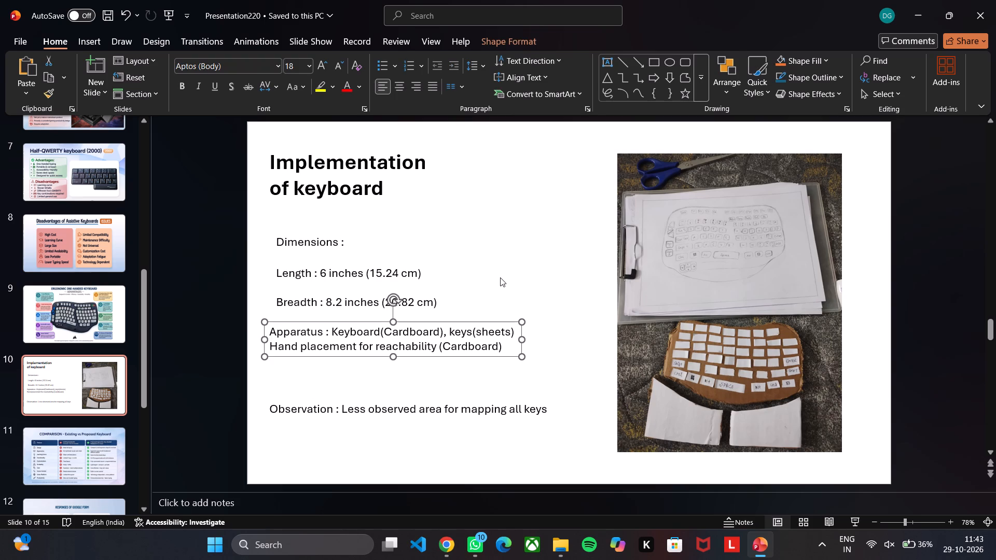
left_click(500, 277)
left_click_drag(396, 336, 383, 319)
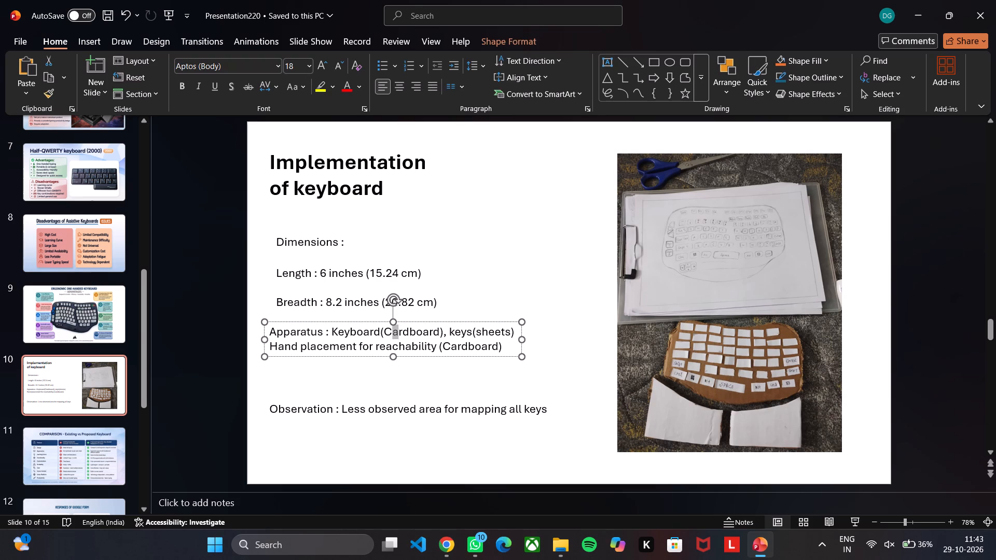
left_click_drag(383, 319, 385, 321)
left_click(381, 315)
left_click_drag(385, 325, 389, 319)
left_click_drag(389, 319, 376, 319)
left_click(522, 184)
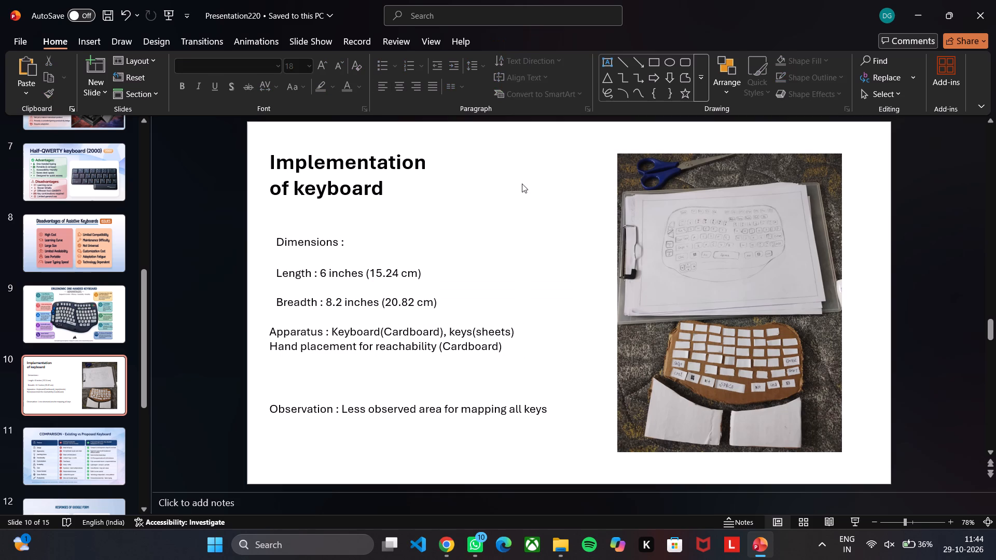
left_click_drag(383, 323, 384, 323)
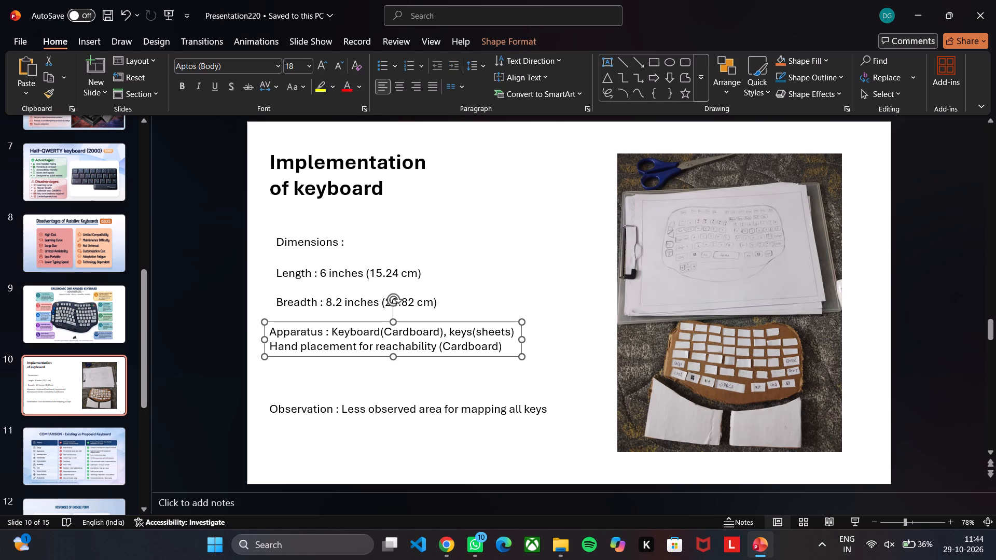
left_click_drag(384, 323, 388, 323)
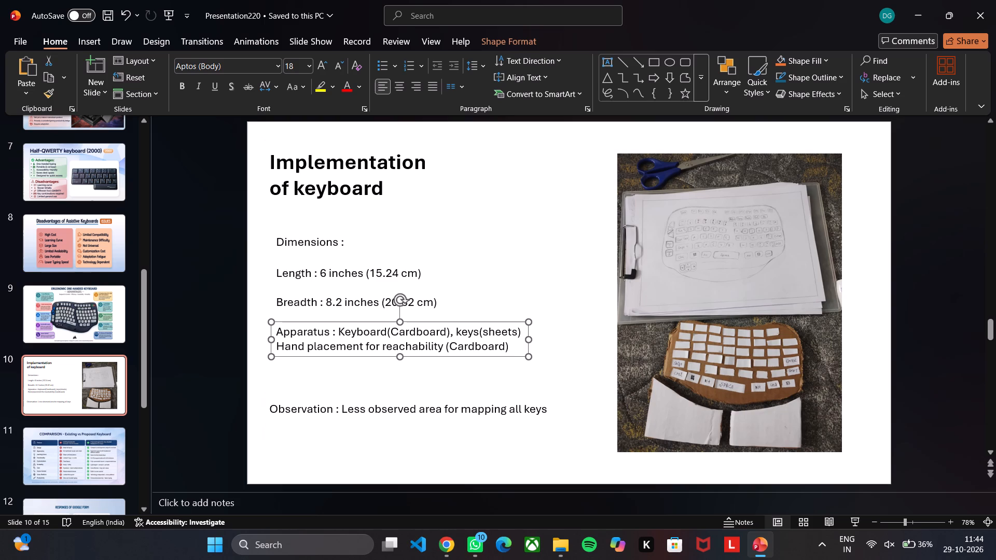
Move the observation text box up to just beneath the apparatus text, left-aligned with the lines above.
left_click(400, 409)
left_click_drag(399, 396, 403, 387)
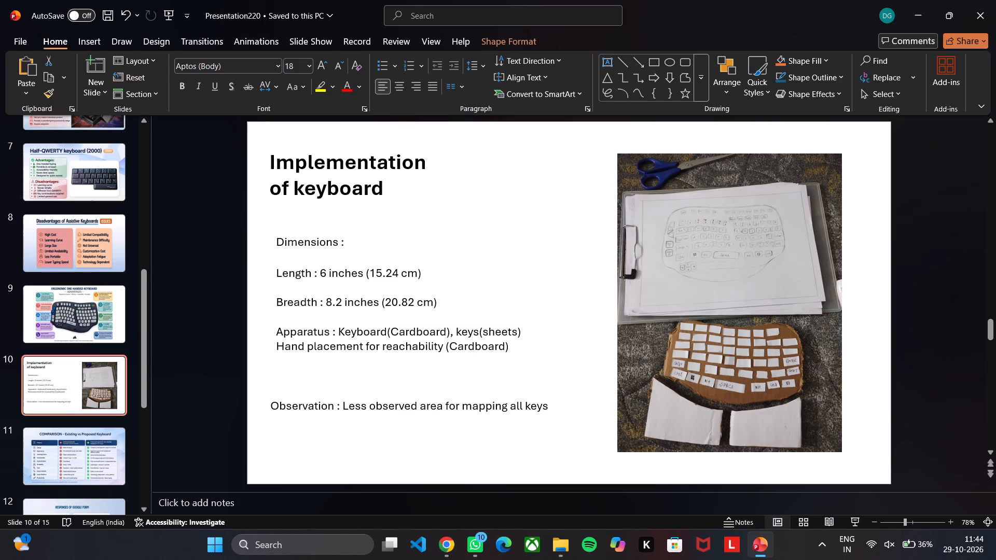
left_click_drag(403, 387, 404, 364)
Add a text box beneath the observation line and begin it with the label "Requirements :".
left_click_drag(333, 445, 280, 406)
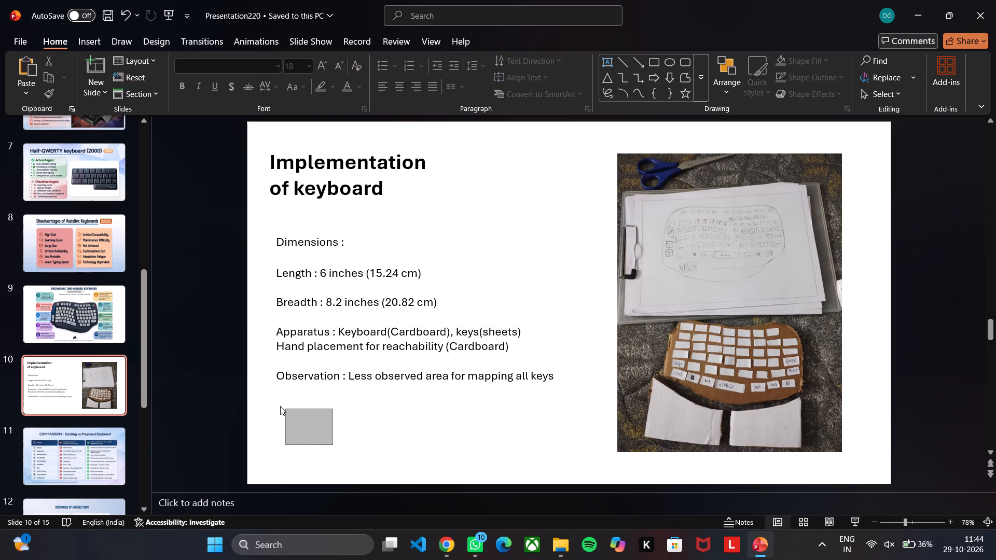
left_click_drag(280, 406, 278, 403)
double_click(279, 411)
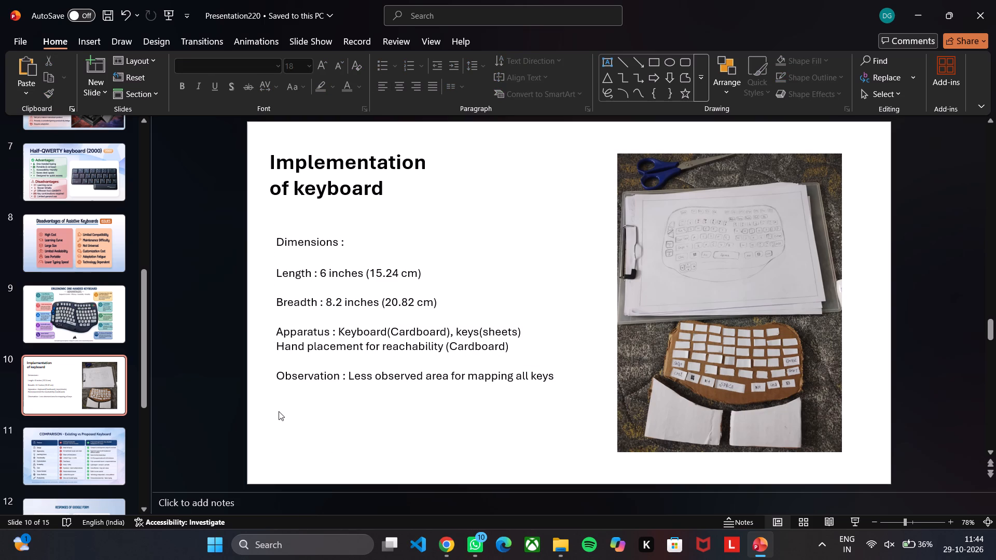
type("Requireme")
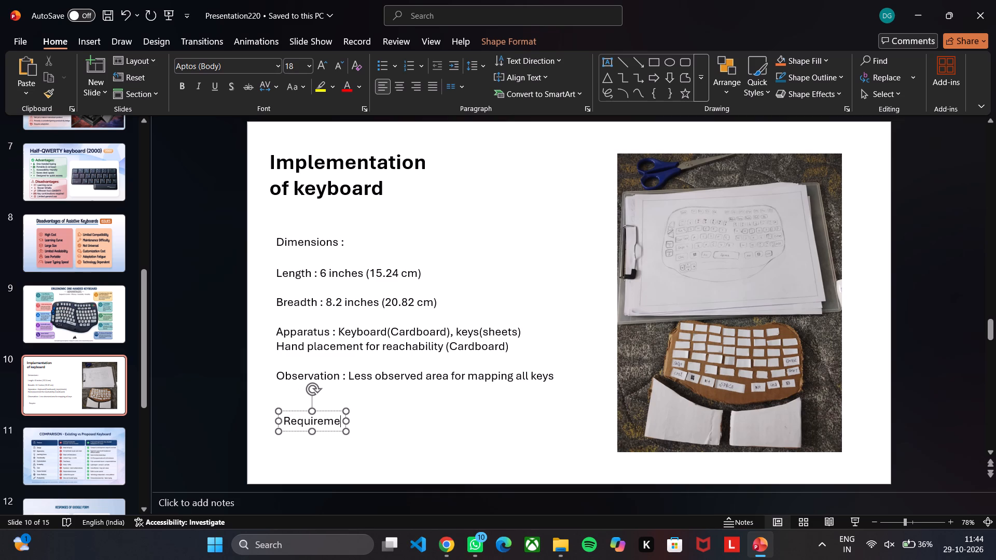
key("n")
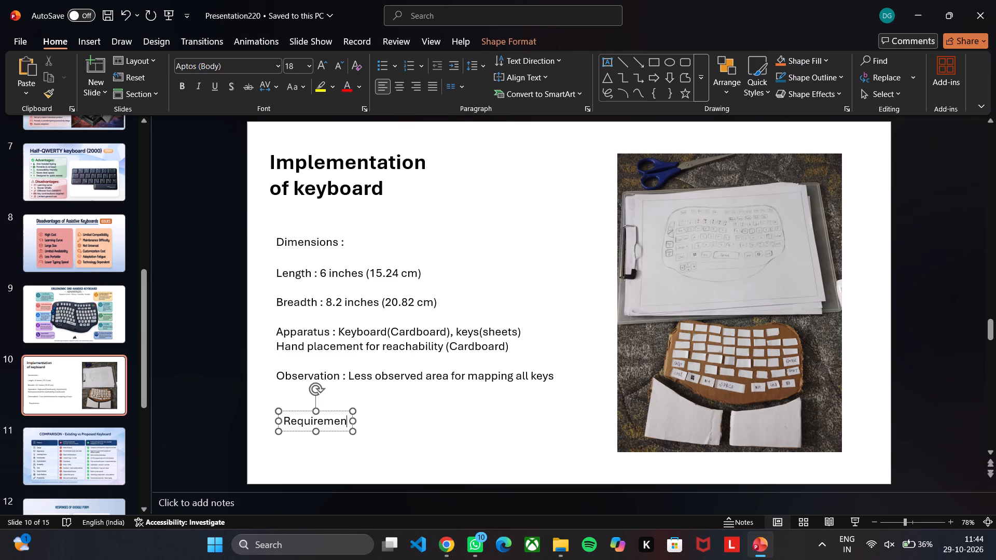
type("ts")
key("space")
type(":")
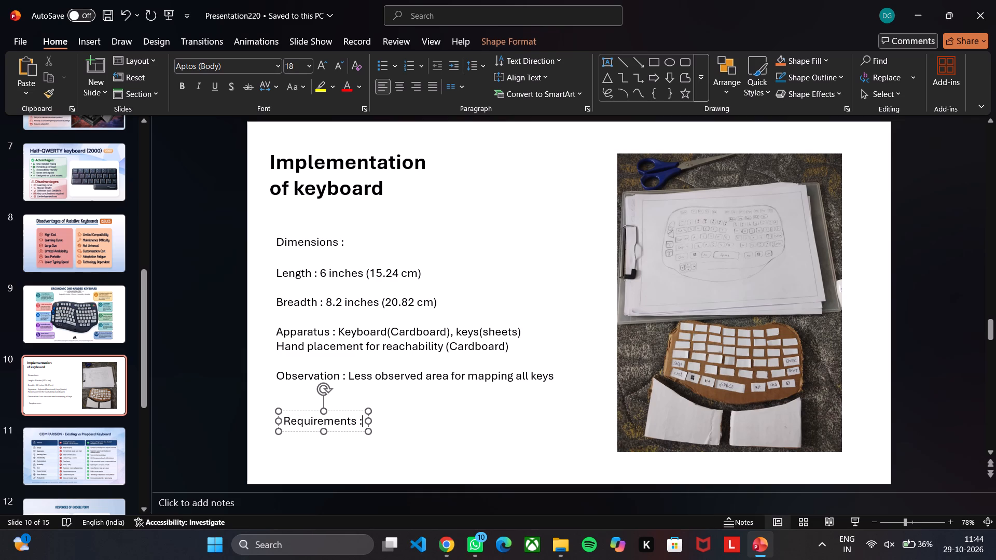
key("space")
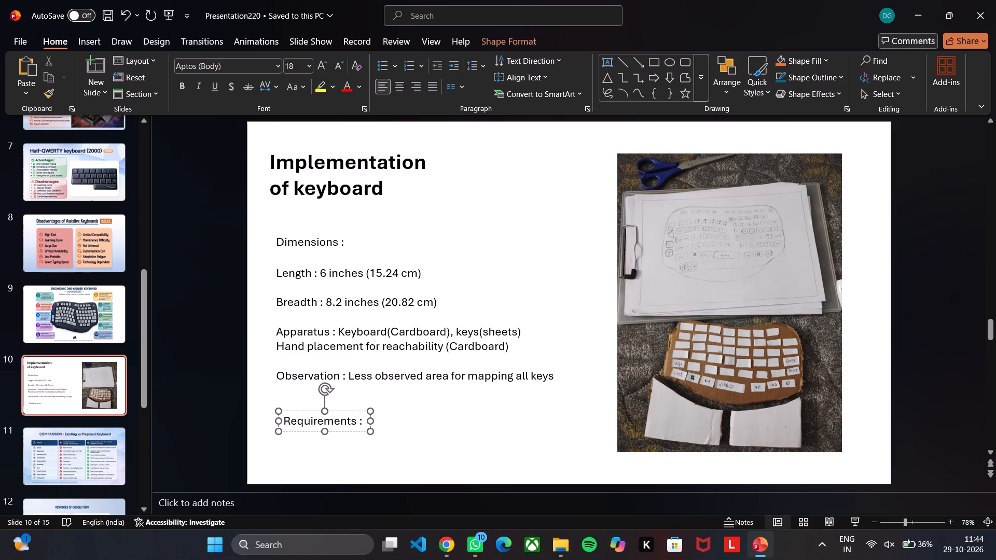
Continue the requirements line after the label with "Area for key mapping should increase keeping user're".
type("Area")
key("space")
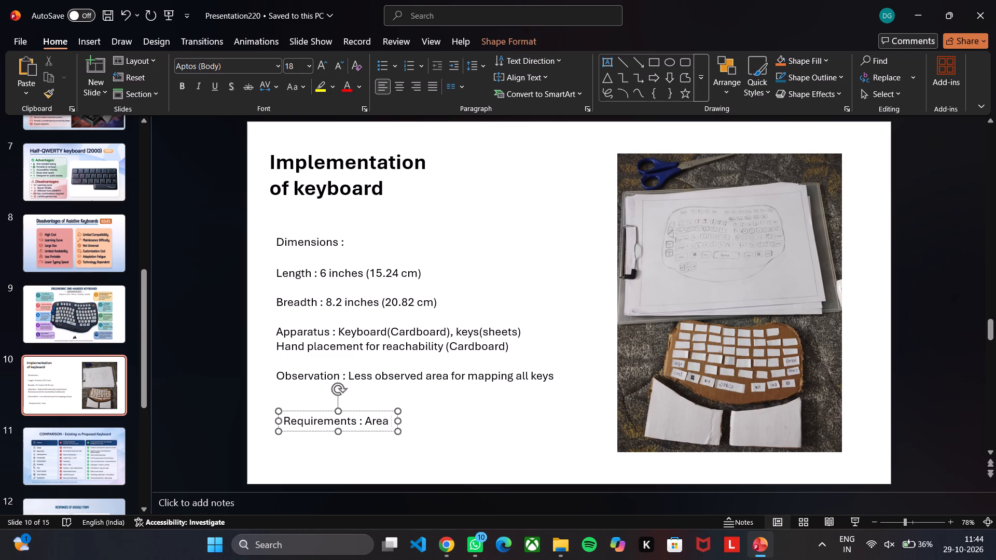
type("for key")
key("space")
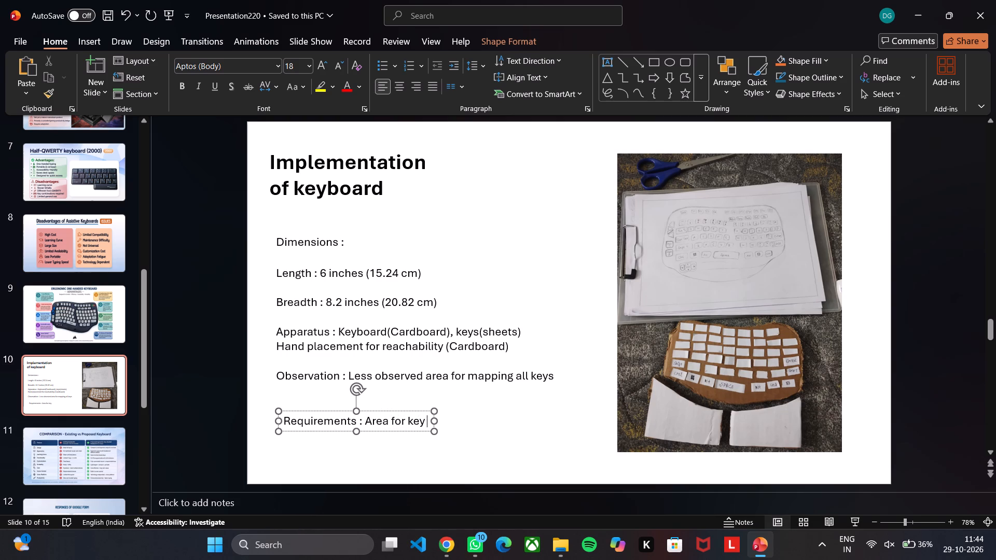
type("mapping")
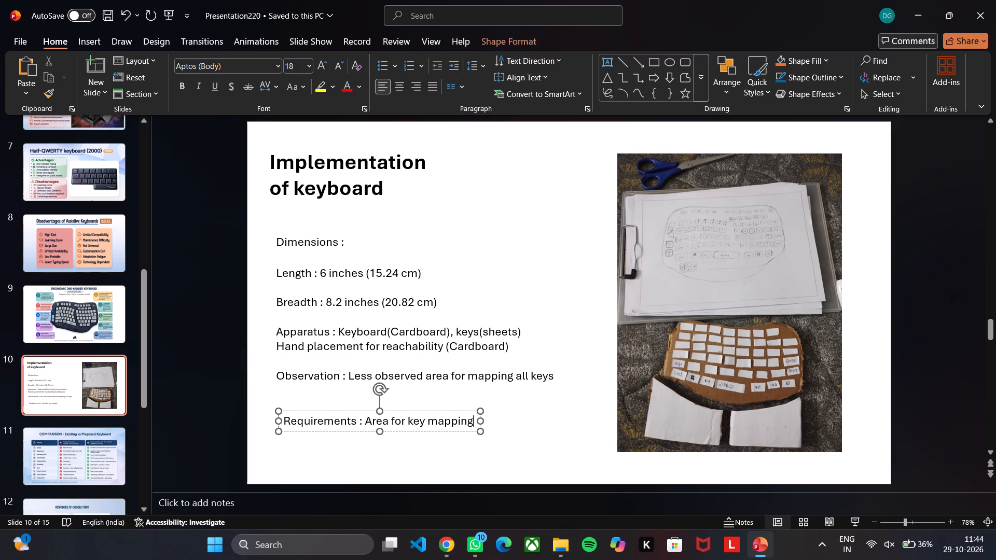
key("space")
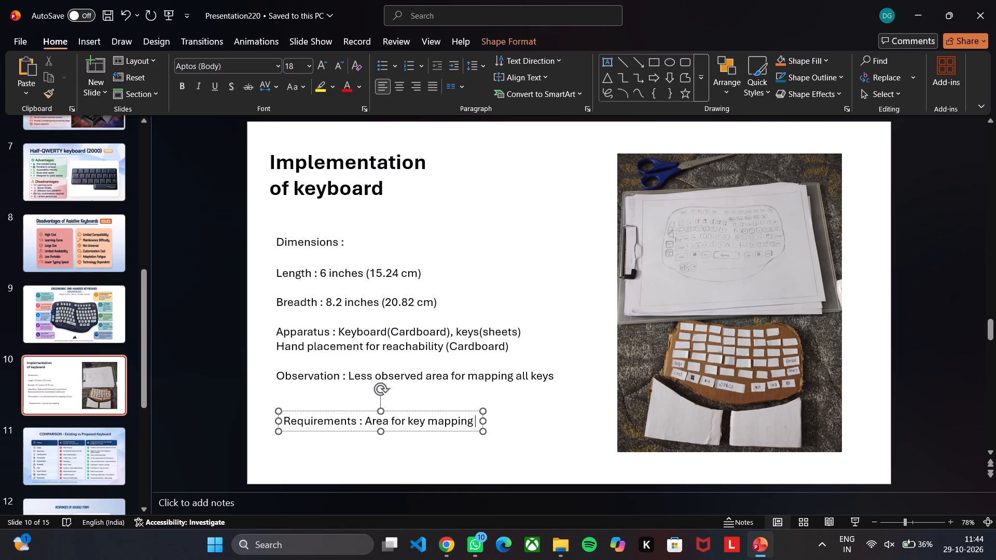
type("sh")
type("ound")
key("BackSpace")
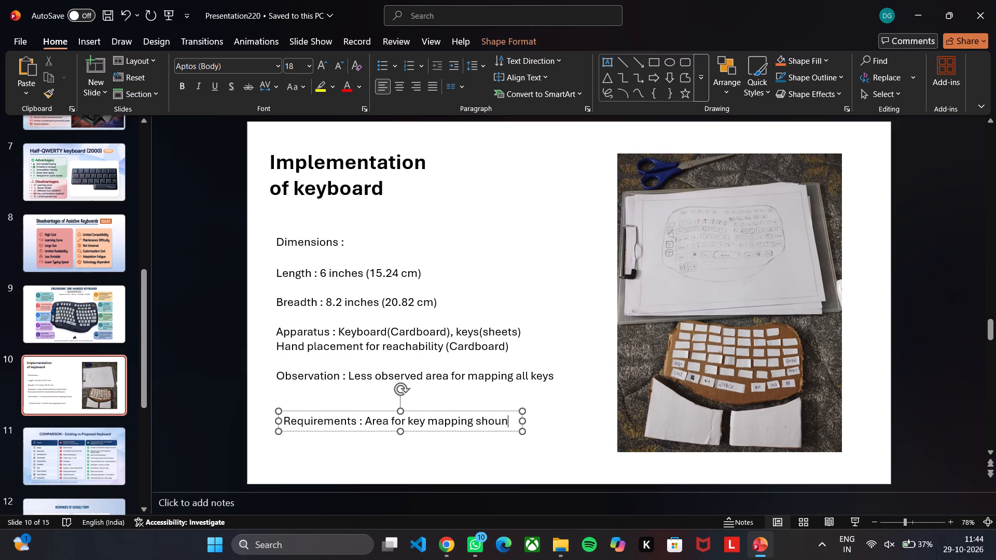
key("BackSpace")
type("ld increase")
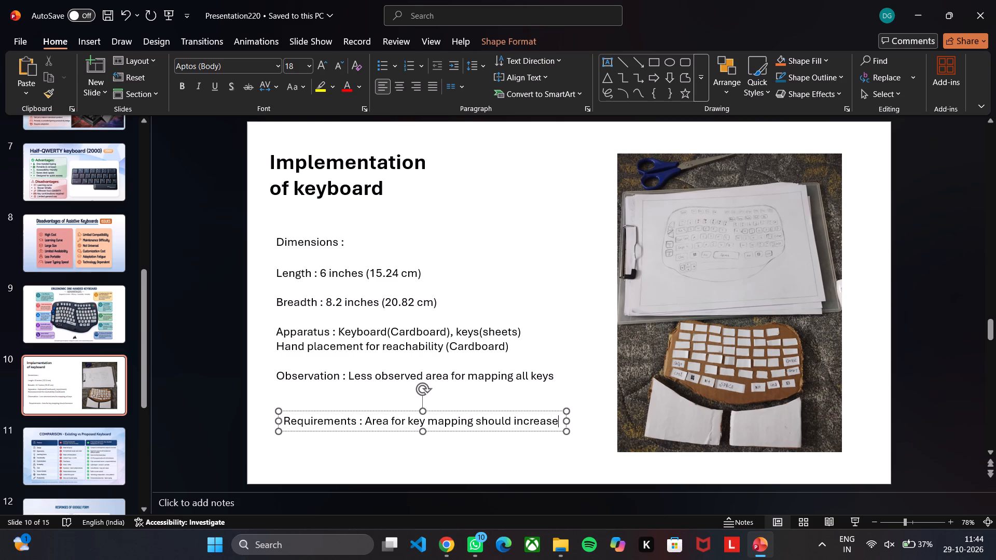
key("space")
type("keeping")
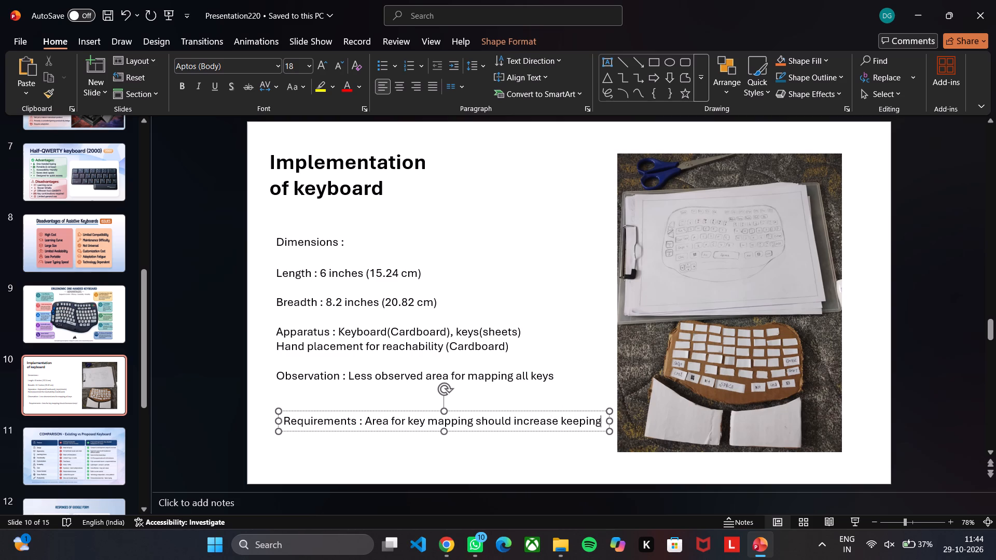
key("space")
type("user")
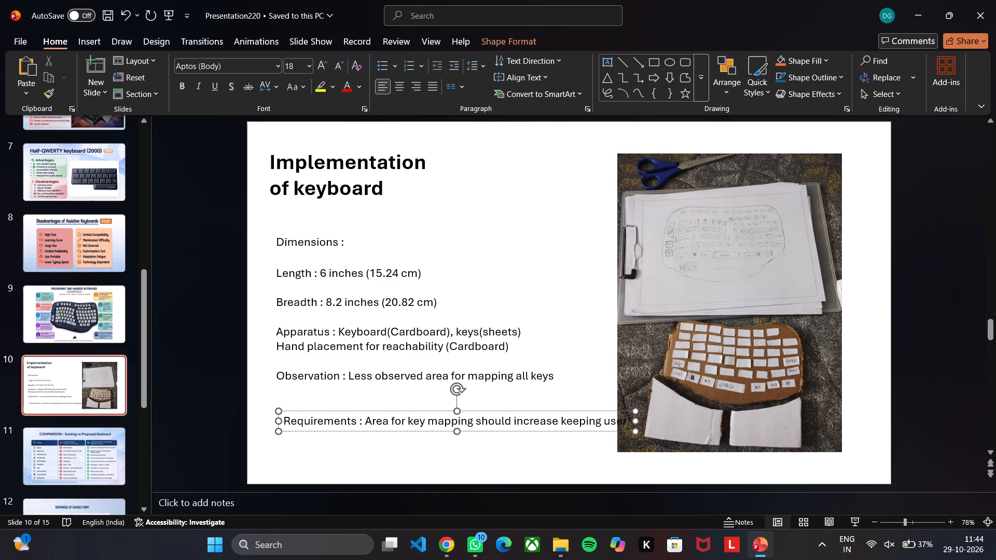
type("'re")
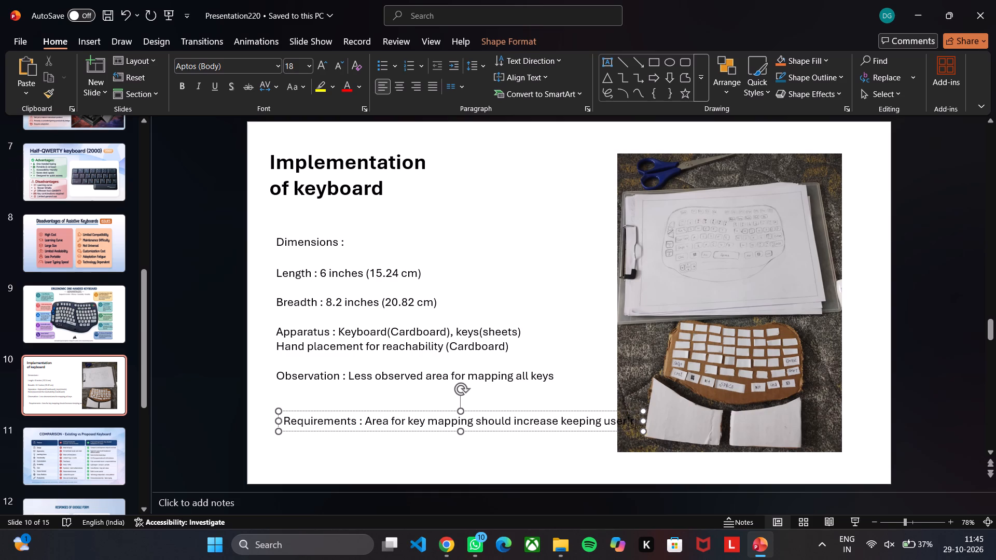
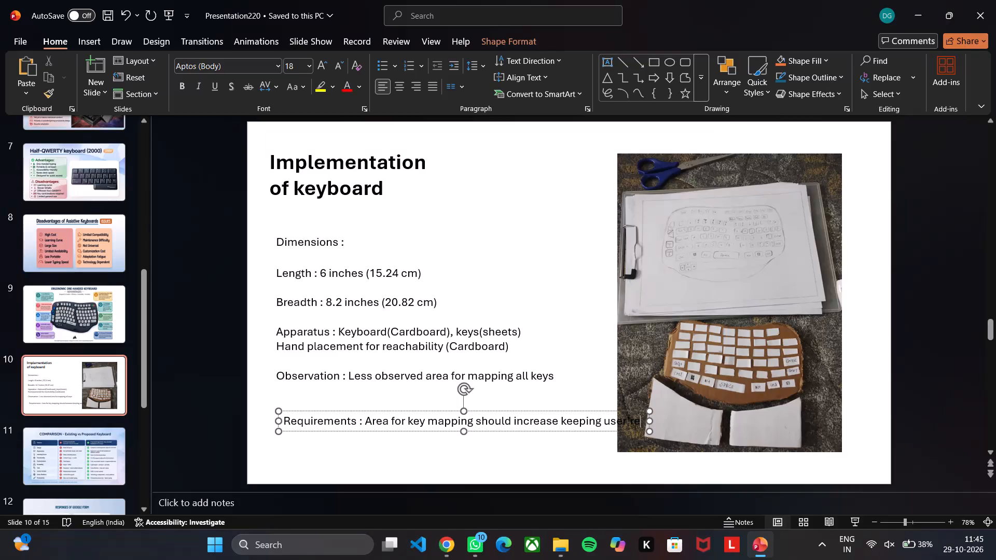
Break the requirements text onto a second line after "increase" and finish it as "keeping user's reachability".
left_click(558, 418)
key("Return")
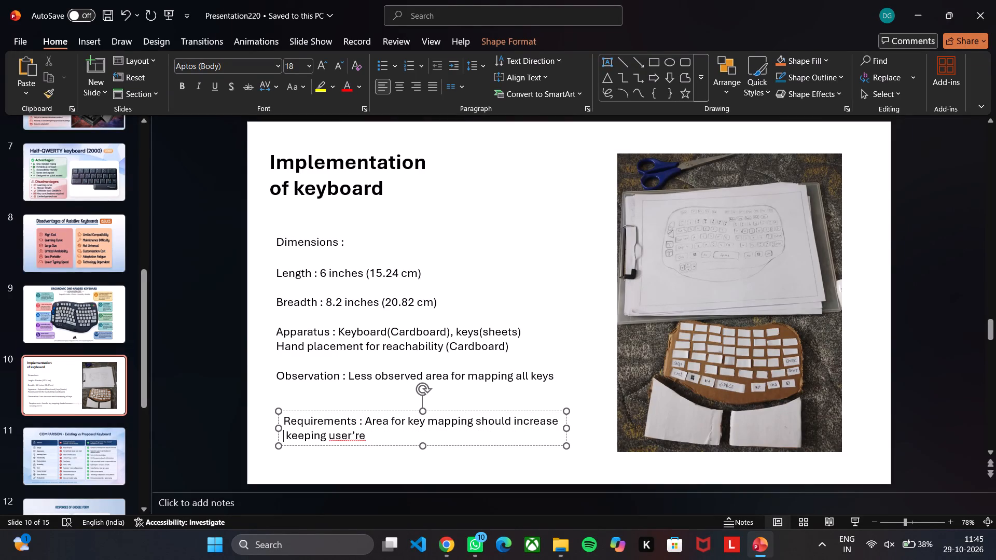
left_click(367, 433)
key("BackSpace")
key("BackSpace")
key("s")
key("space")
type("reach")
type("ability")
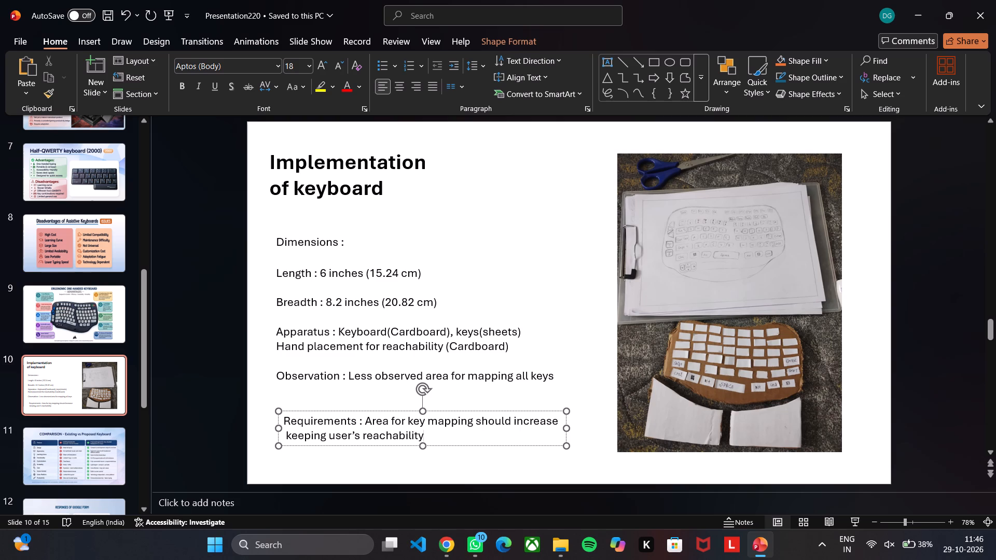
Shift the requirements text box slightly so it is left-aligned with the observation and apparatus lines above.
right_click(518, 375)
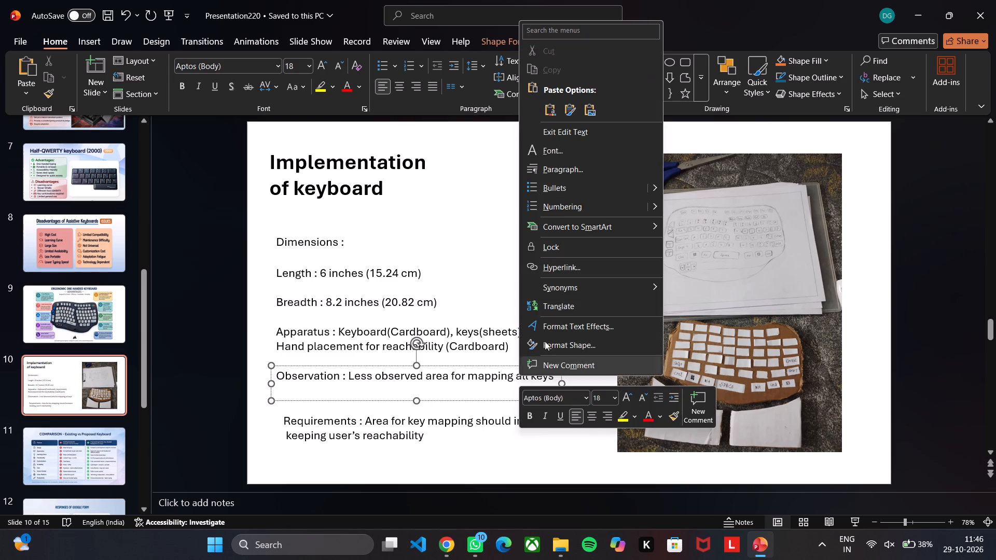
left_click(466, 231)
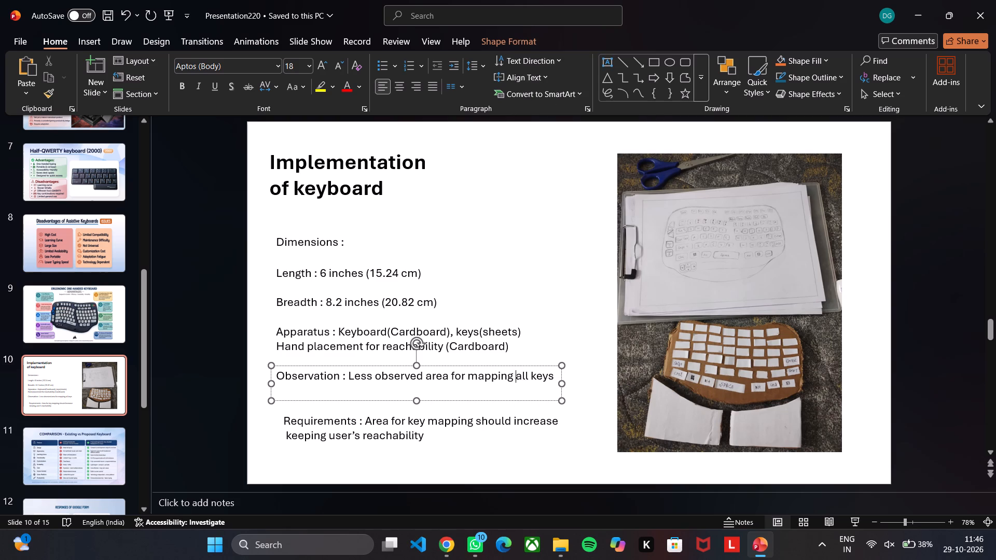
left_click_drag(358, 430, 414, 409)
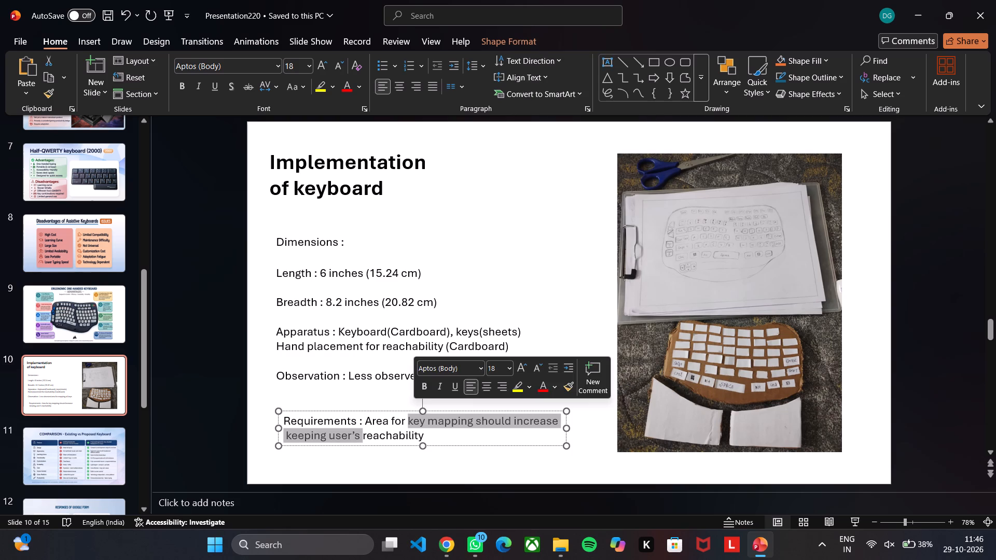
left_click(397, 400)
left_click_drag(414, 411, 406, 409)
left_click(474, 170)
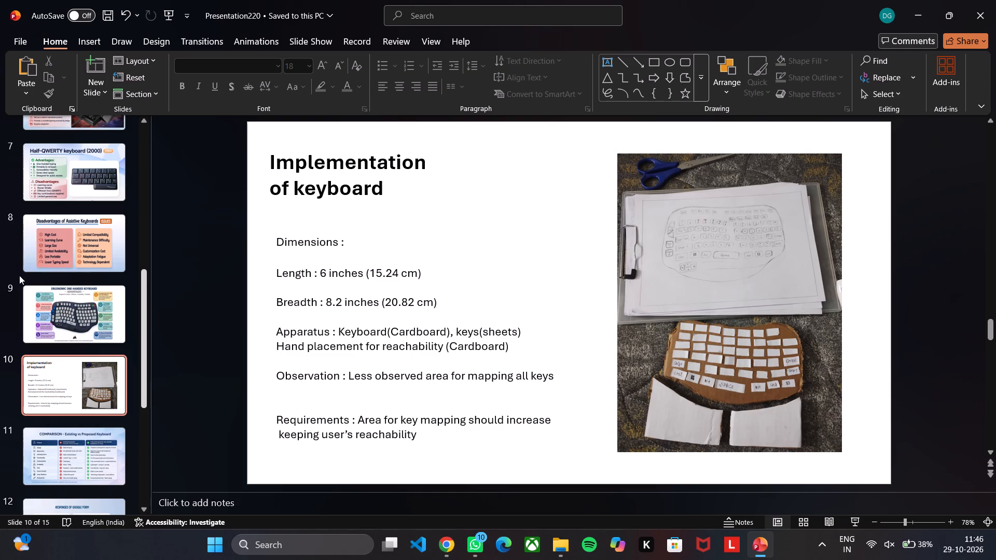
Review the whole presentation from the title slide through the Thank You slide, and return to the "Implementation of keyboard" slide.
scroll(19, 275, "up", 12)
left_click(85, 144)
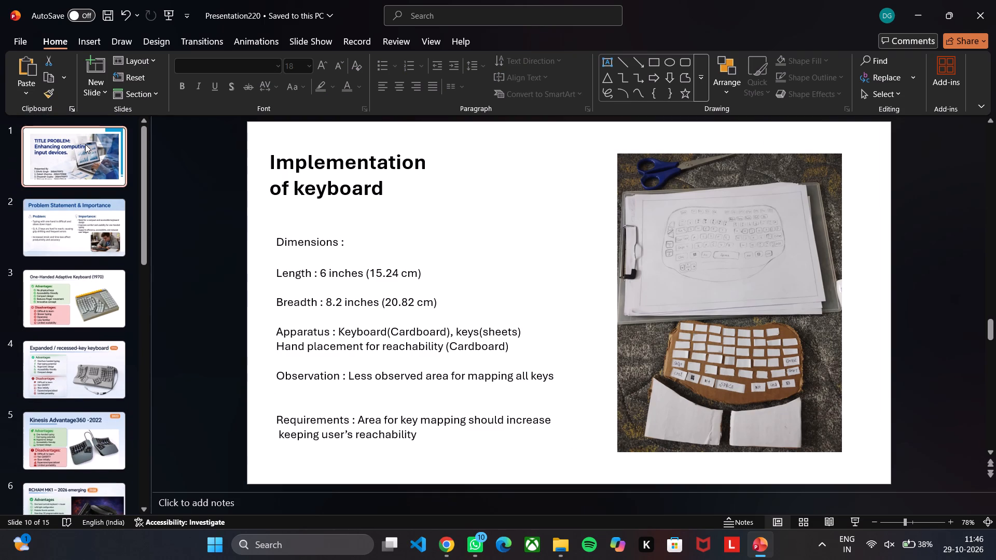
key("Down")
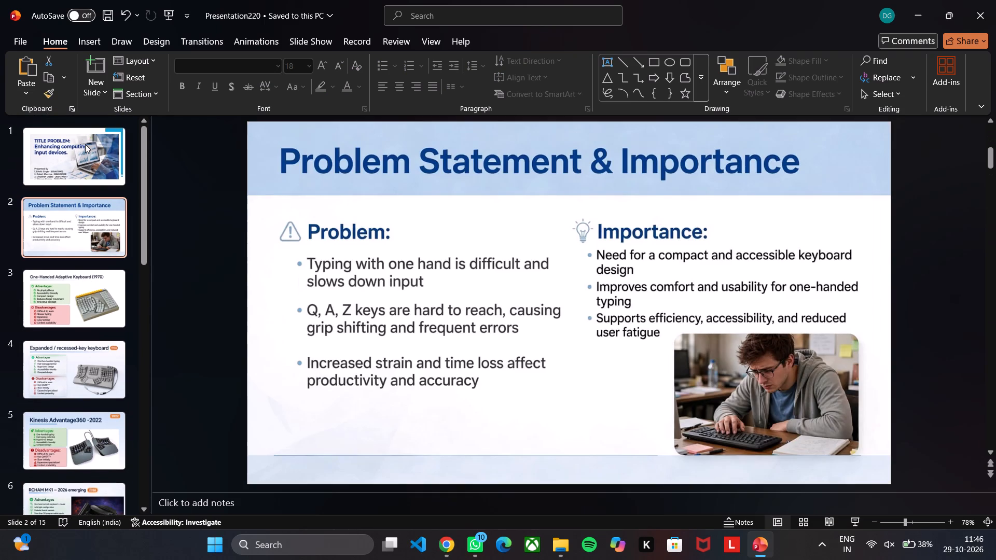
key("Down")
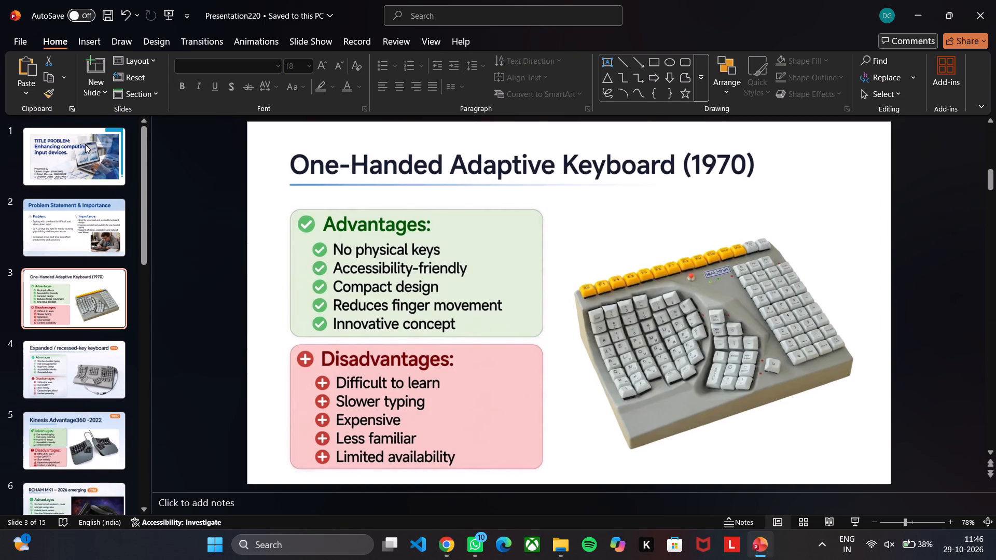
key("Down")
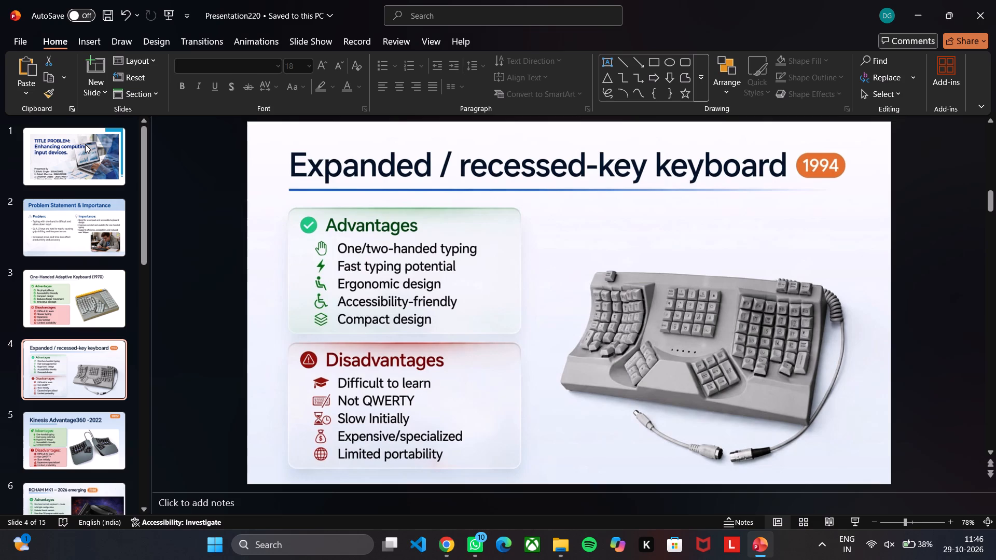
key("Down")
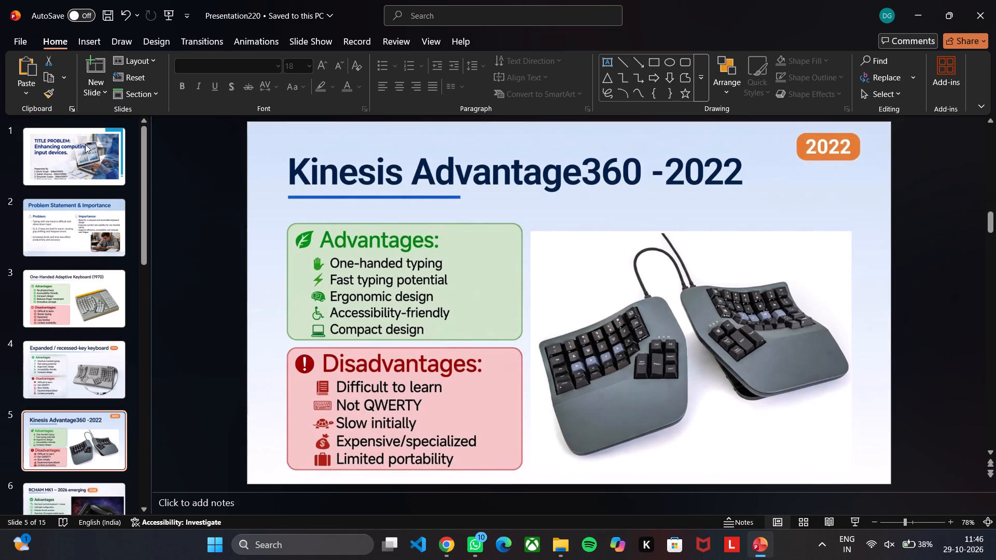
key("Down")
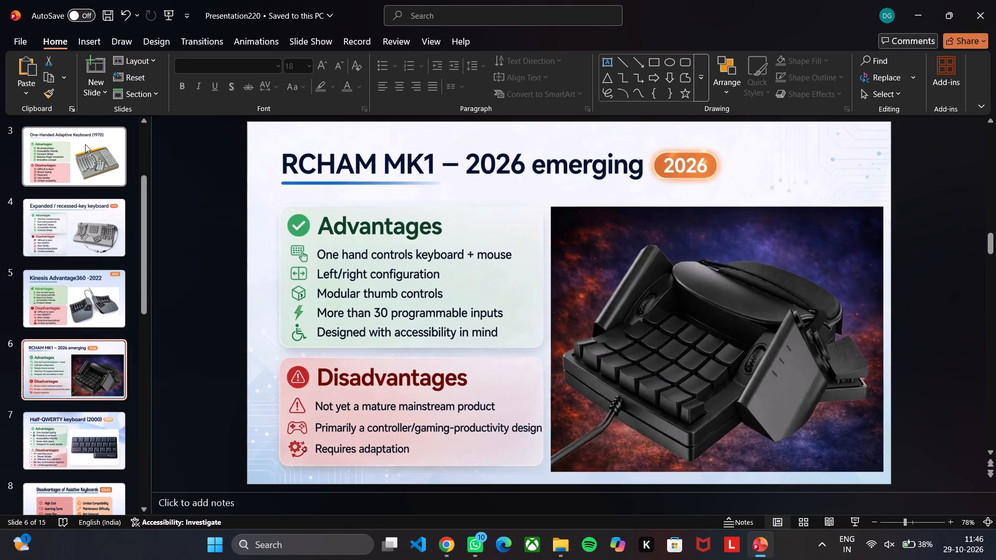
key("Down")
key("Down")
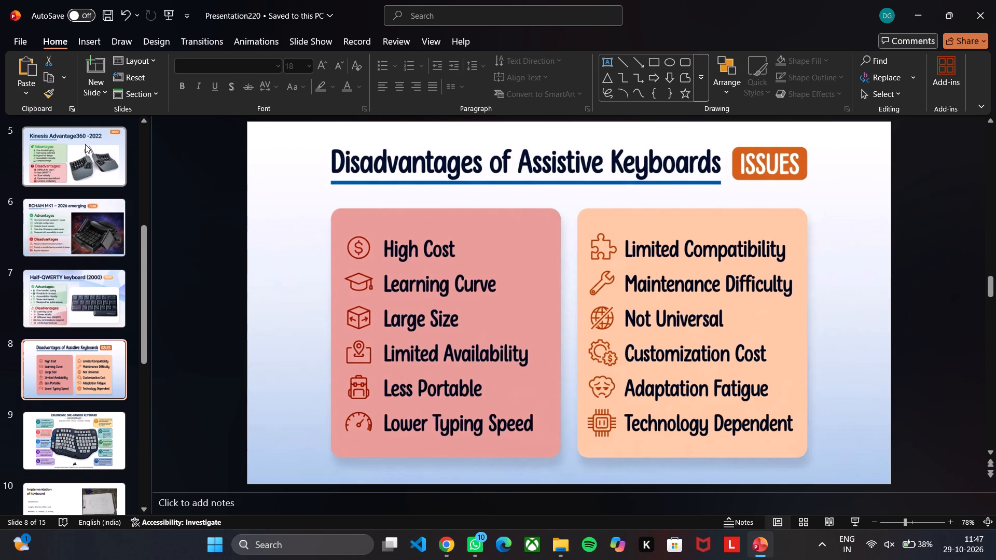
key("Down")
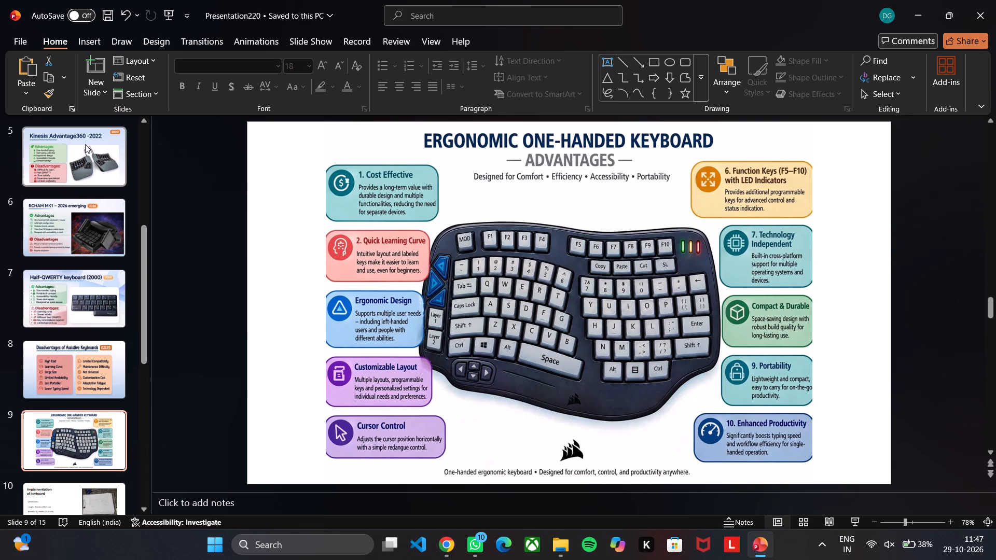
key("Down")
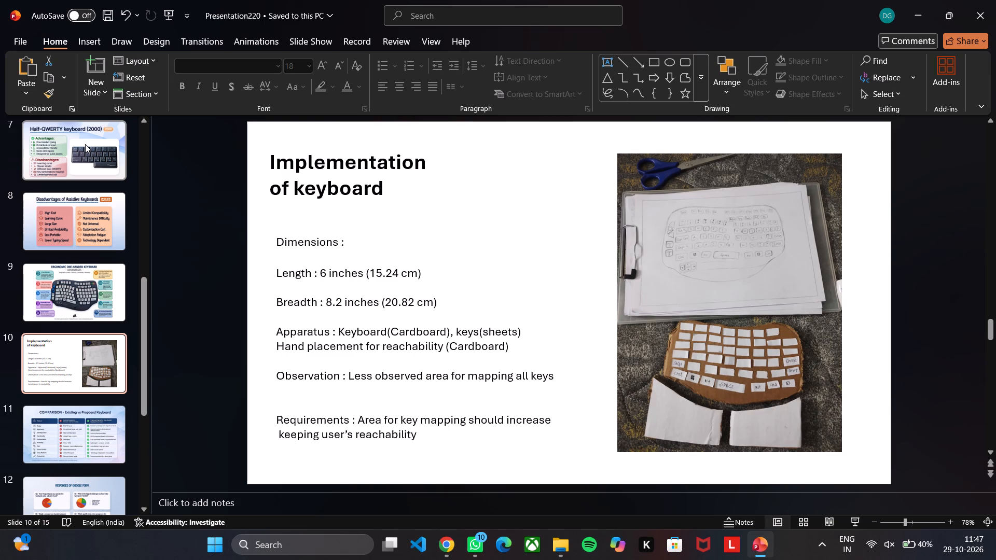
key("Down")
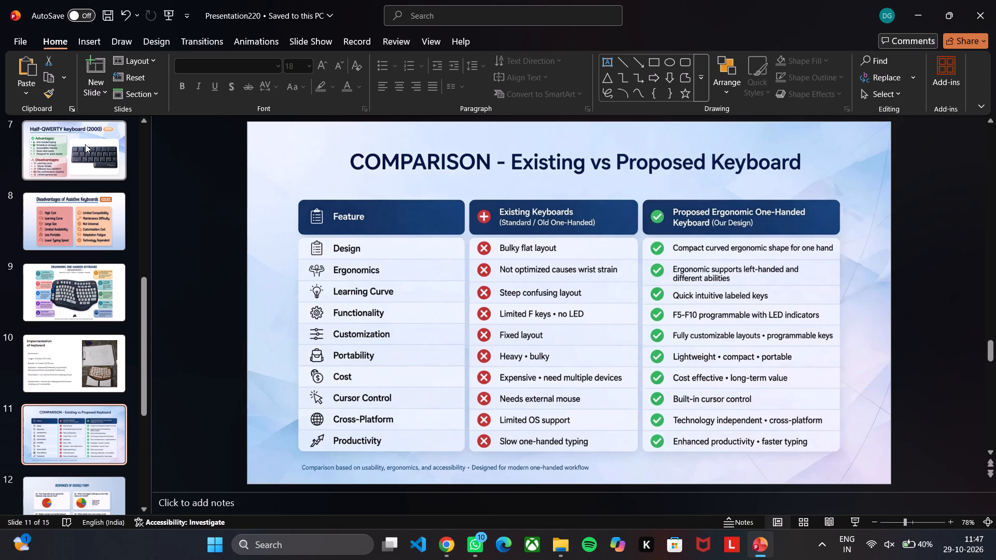
scroll(94, 214, "down", 4)
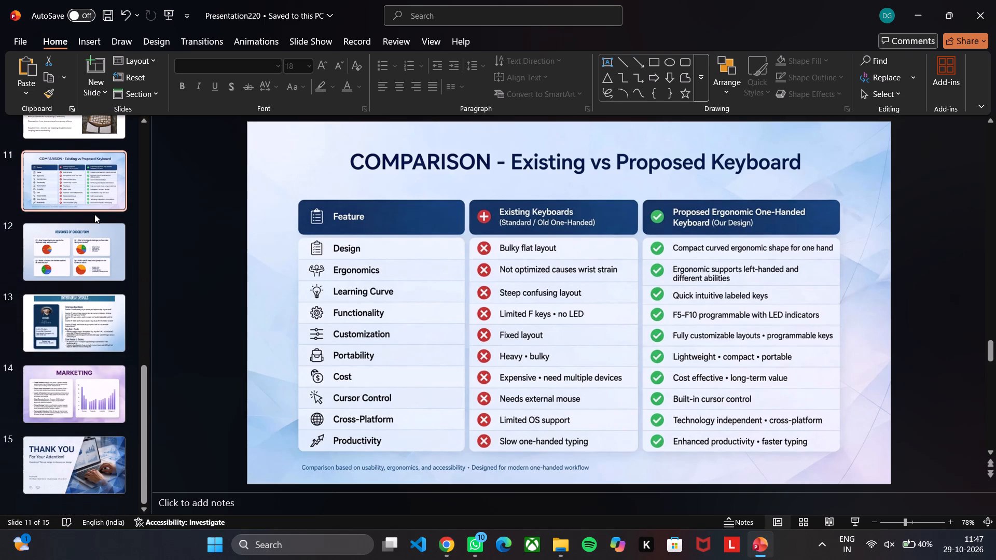
key("Down")
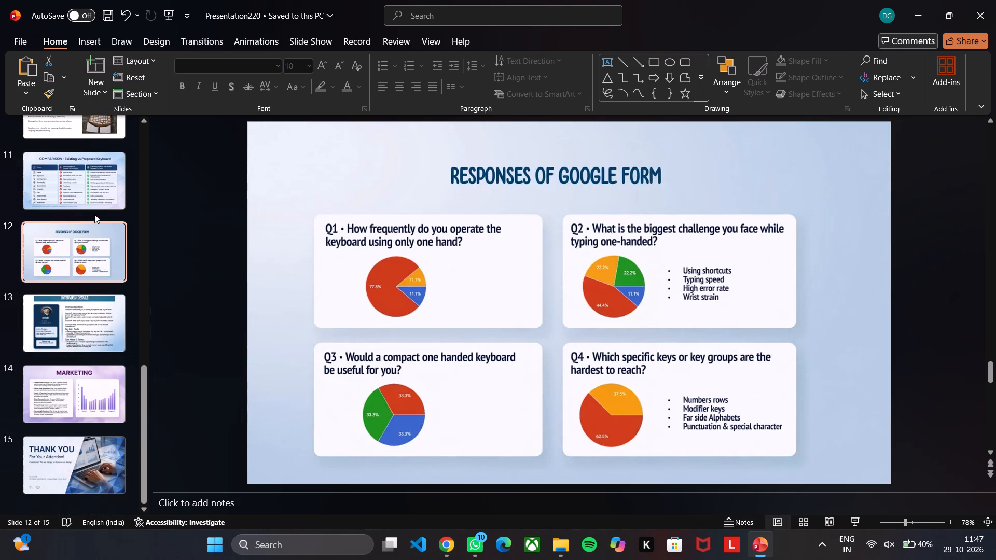
key("Down")
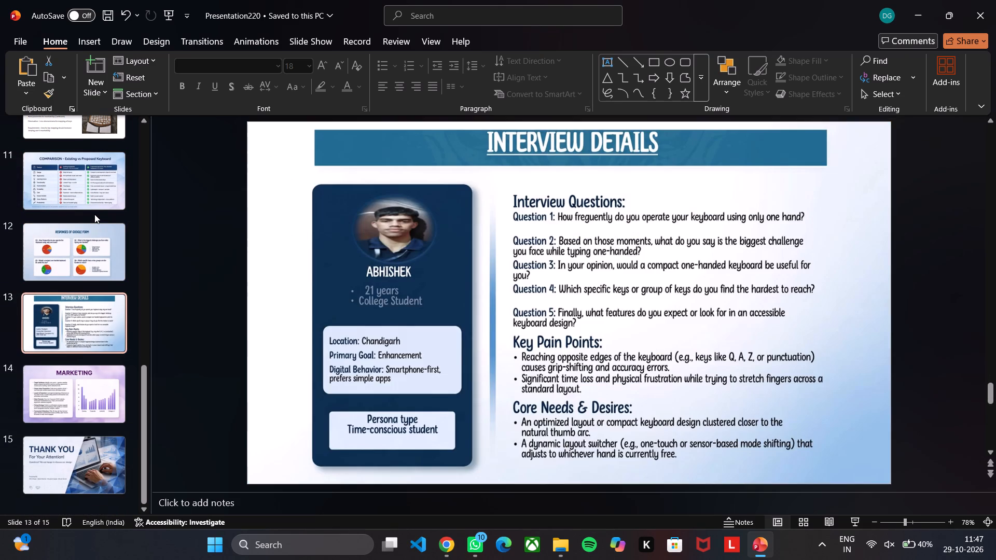
key("Down")
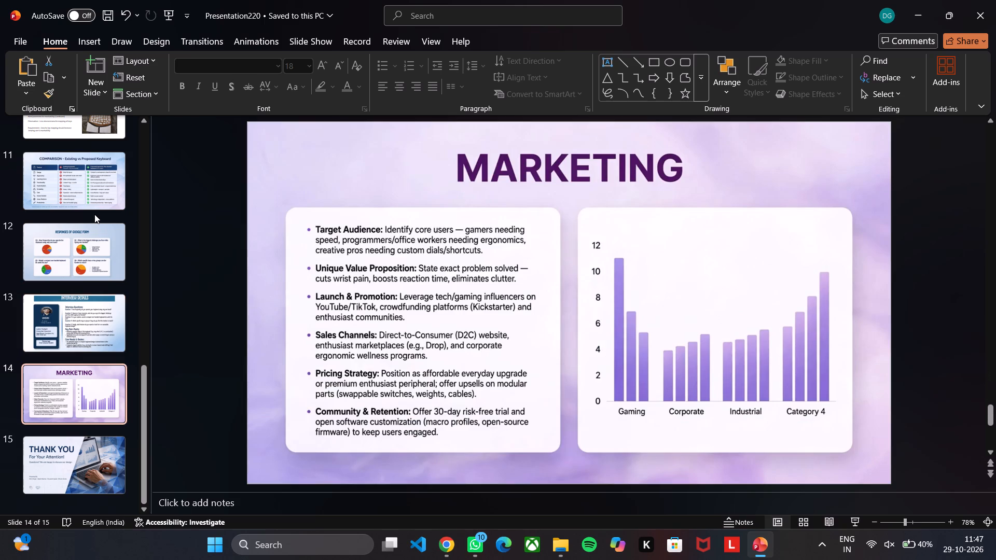
key("Down")
key("Up")
key("Up")
key("Up")
key("Up")
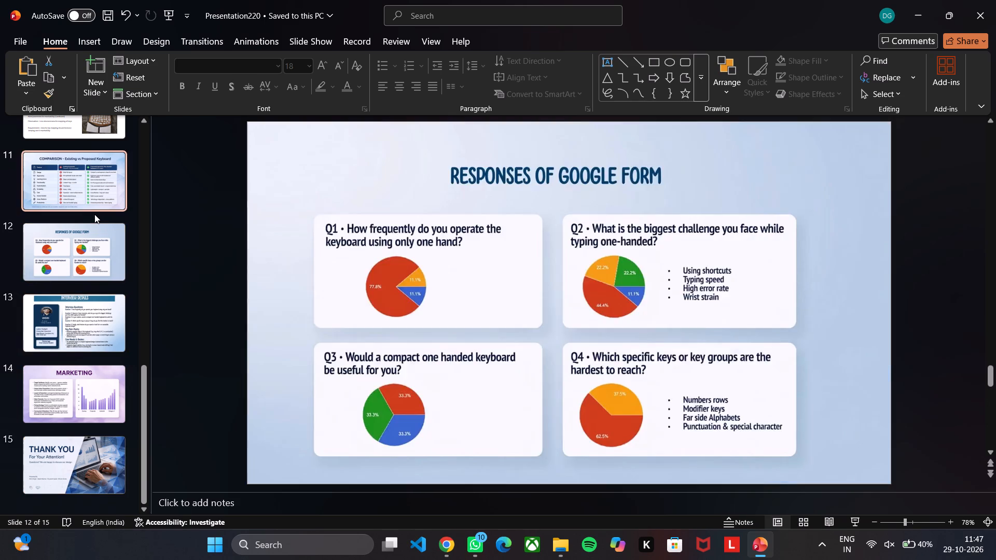
key("Up")
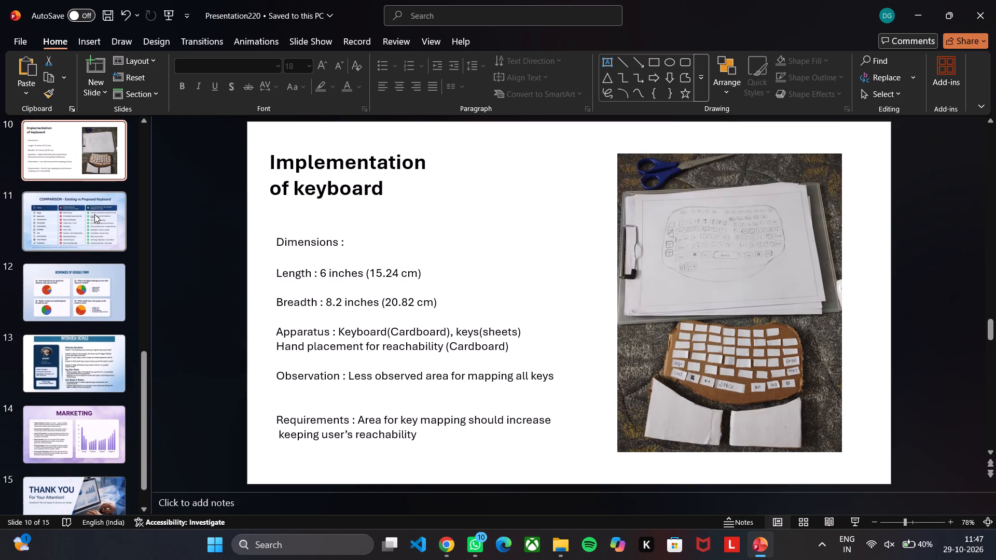
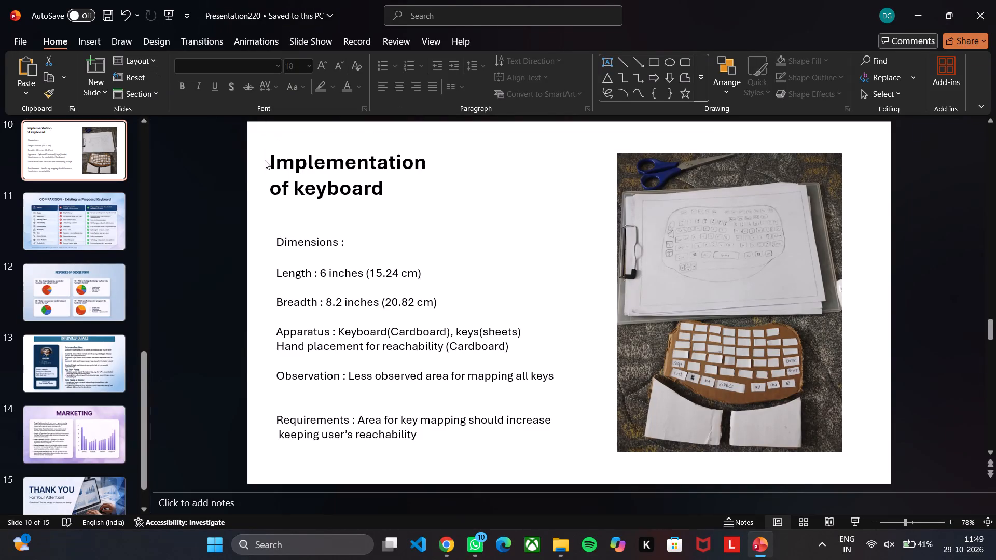
Save the presentation as Presentation220 in the Downloads folder, replacing the existing file.
key("ctrl+shift+s")
key("Return")
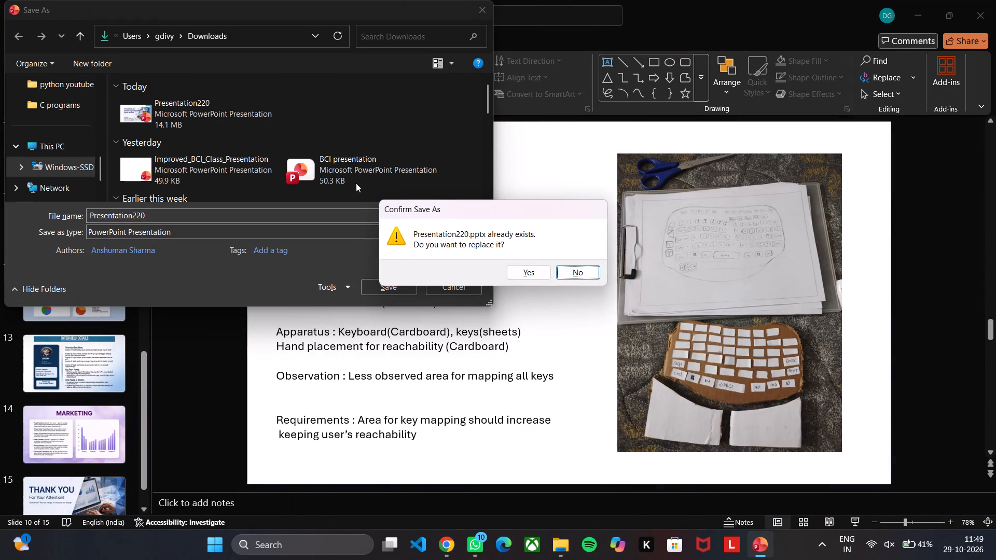
left_click(534, 270)
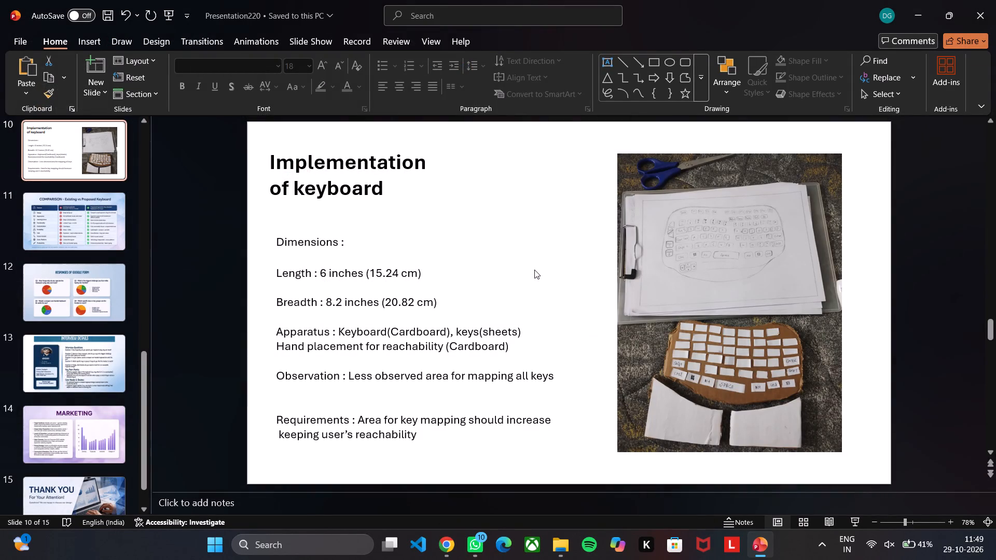
Play the slide show from the beginning, examine the slides from the title through Marketing, and exit the show.
scroll(534, 270, "up", 4)
scroll(534, 270, "down", 10)
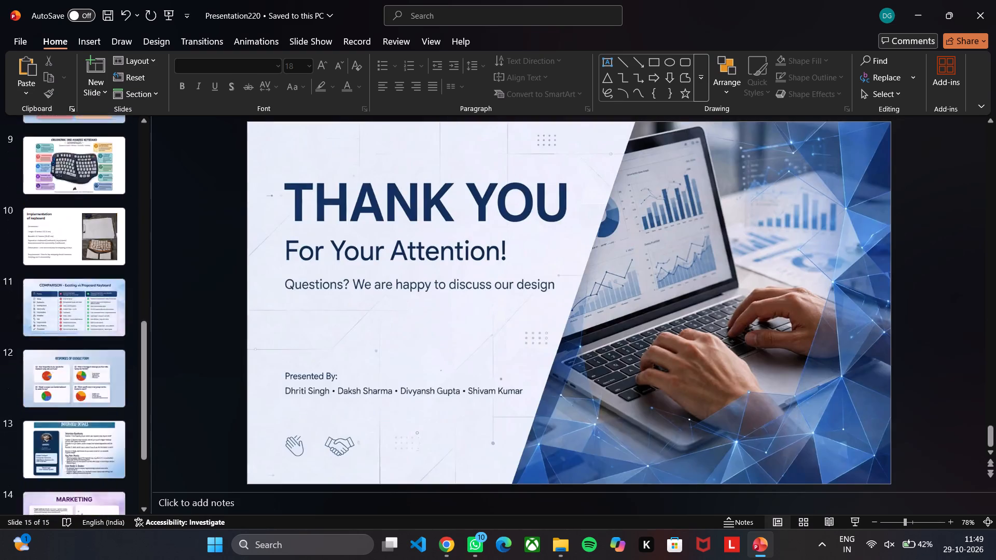
scroll(534, 270, "down", 1)
scroll(534, 270, "up", 14)
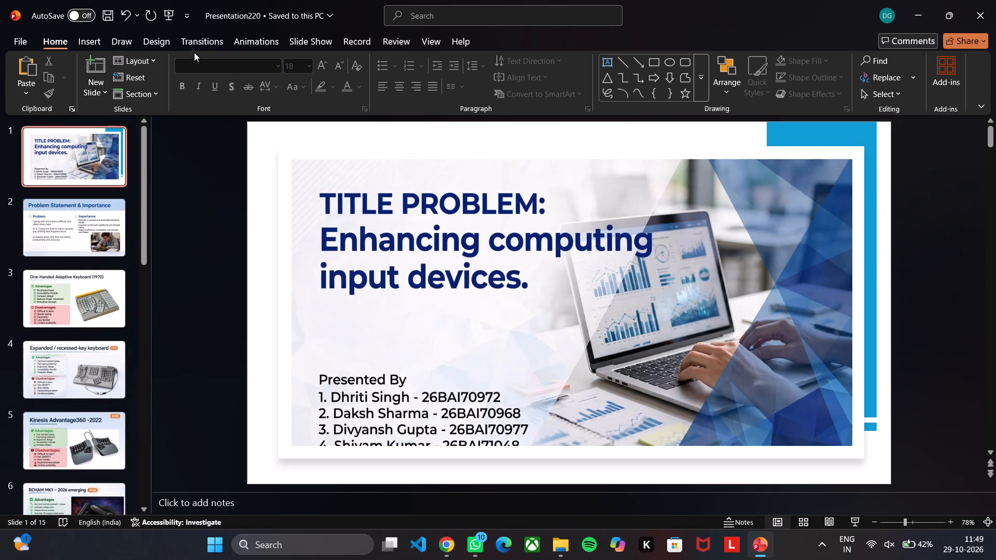
left_click(314, 40)
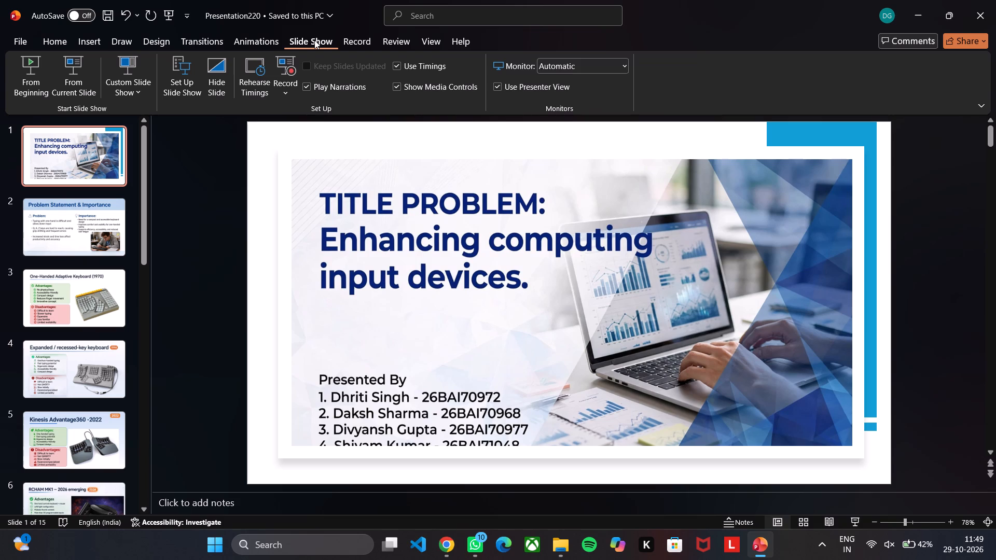
left_click(35, 76)
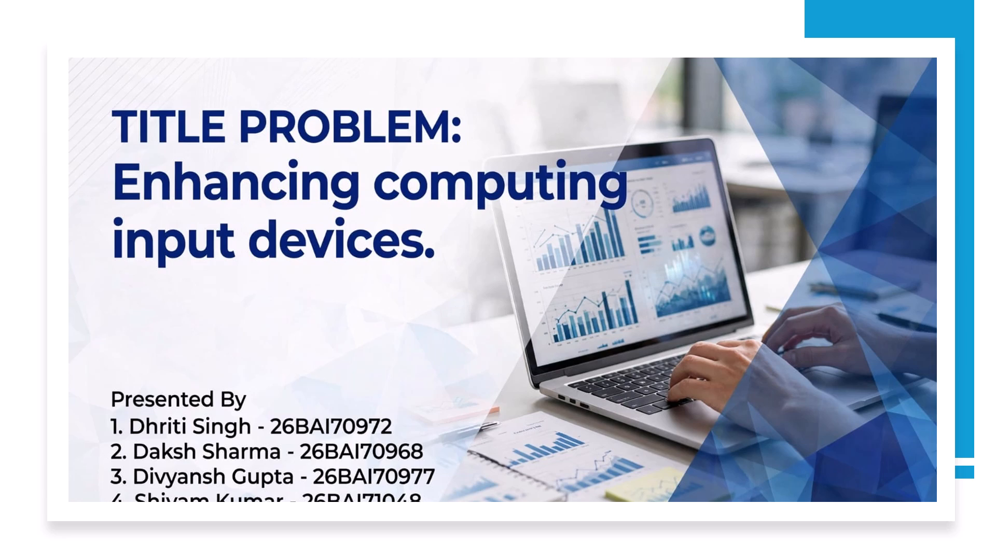
key("Down")
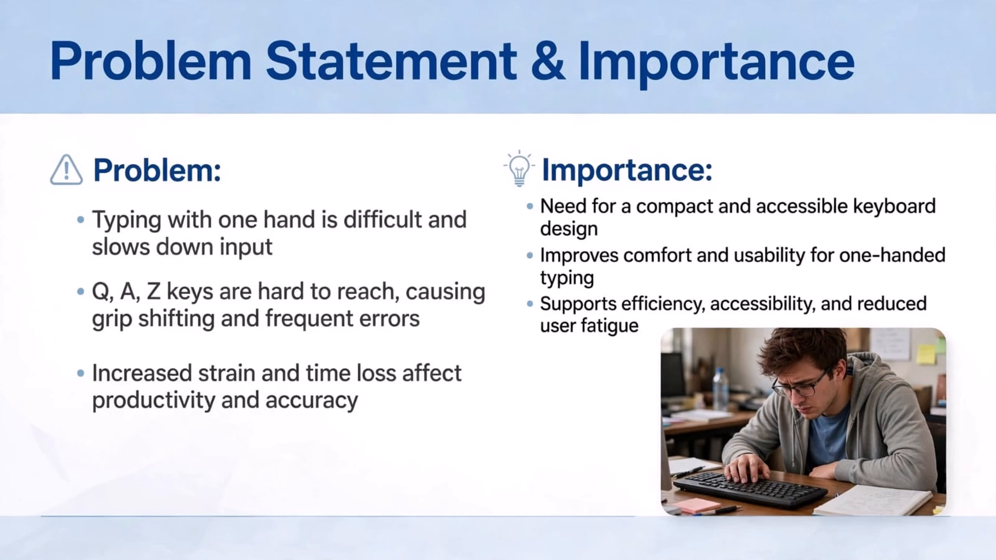
key("Down")
key("Down")
key("Down")
key("Down")
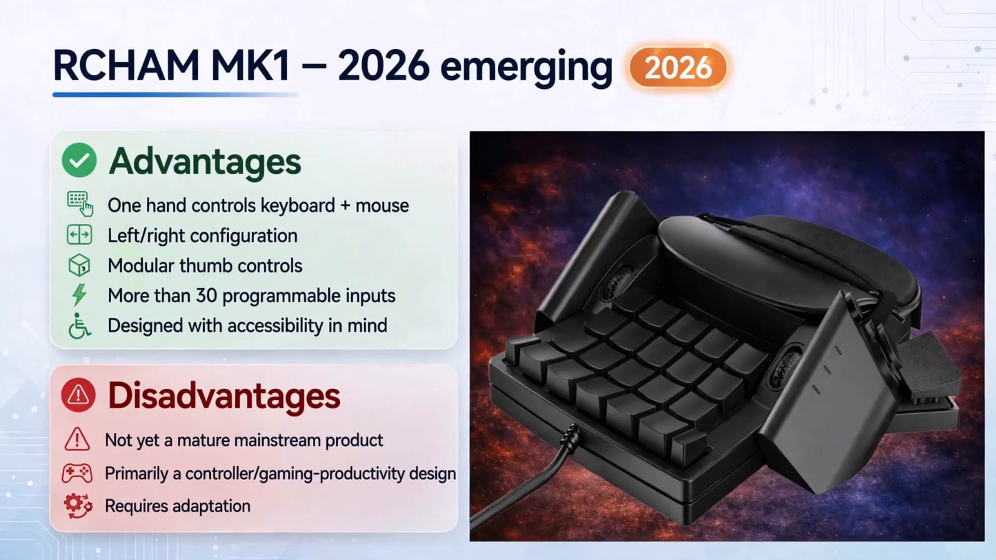
key("Down")
key("Down")
key("Down")
key("Down")
key("Down")
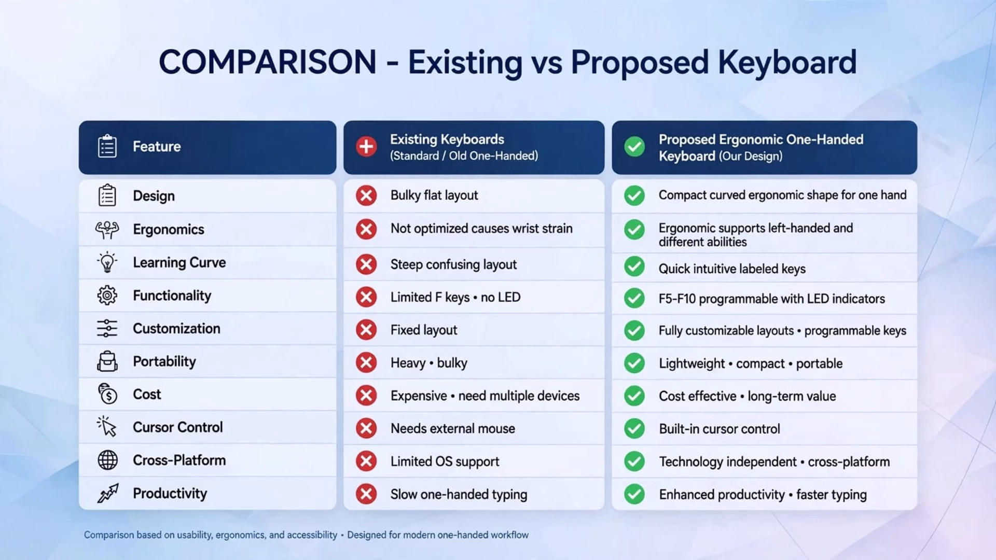
key("Down")
key("Down")
key("Down")
key("Escape")
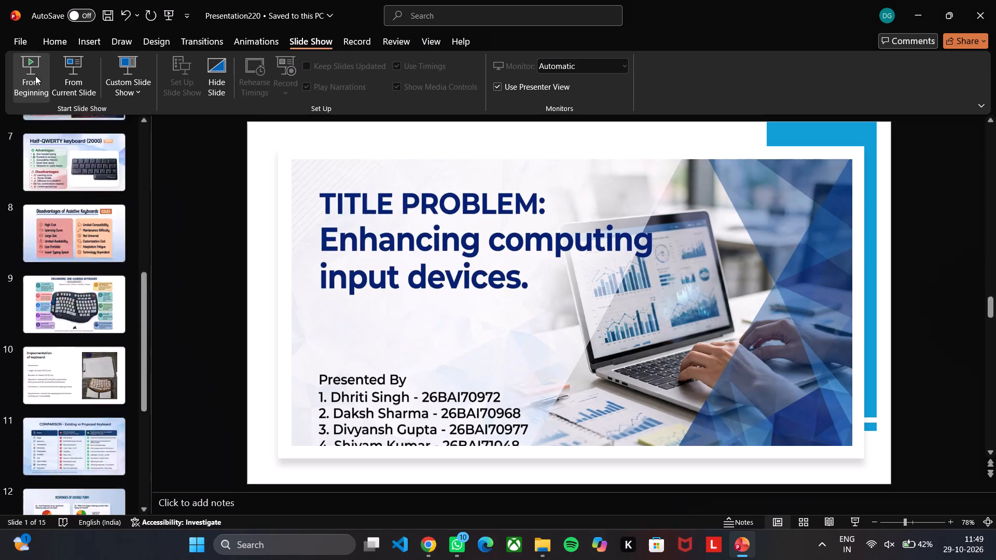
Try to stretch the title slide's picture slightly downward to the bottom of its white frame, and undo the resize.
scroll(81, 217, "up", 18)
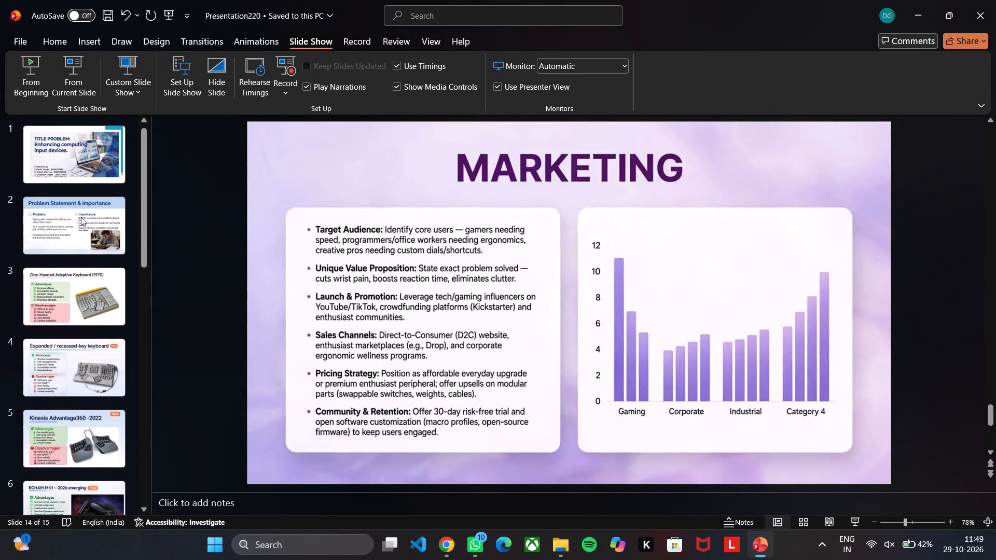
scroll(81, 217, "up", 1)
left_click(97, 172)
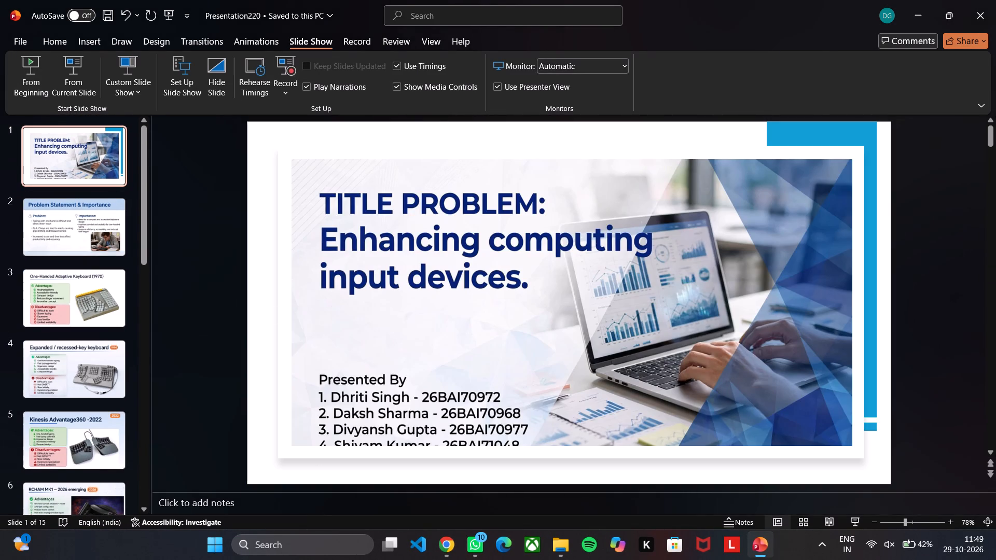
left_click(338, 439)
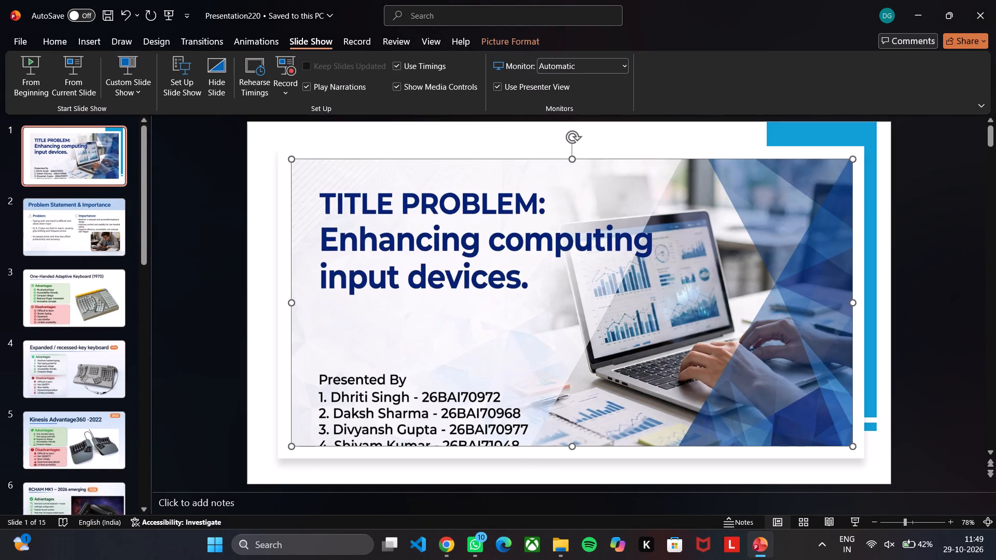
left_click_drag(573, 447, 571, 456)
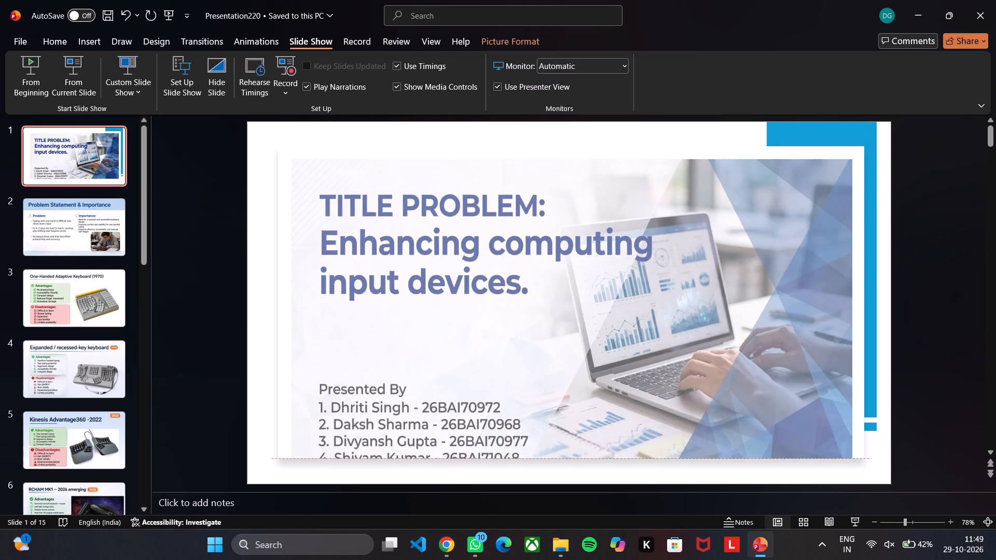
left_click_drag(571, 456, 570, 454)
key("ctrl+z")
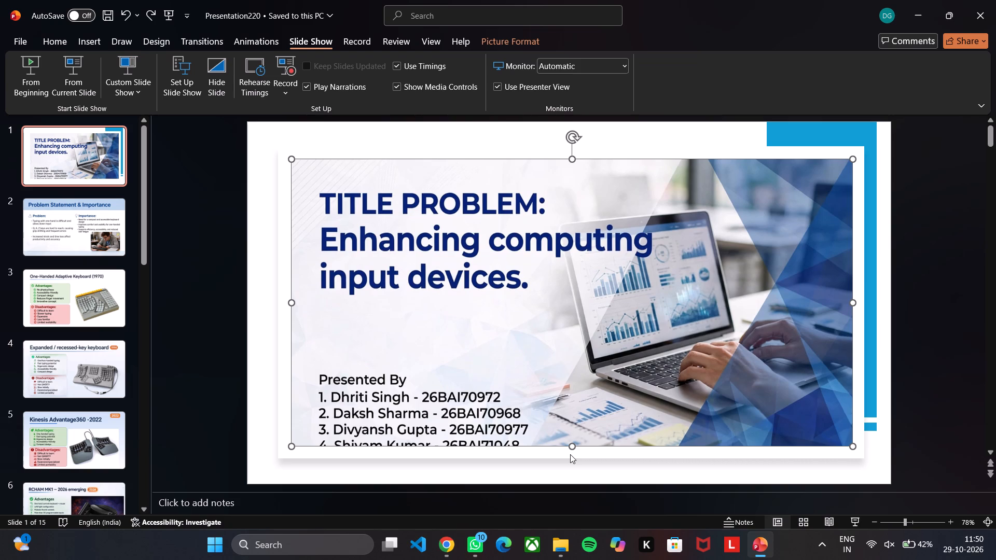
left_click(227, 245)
Ink the missing lower part of the cut-off "4." in the title slide's presenter list with the black pen.
left_click(86, 43)
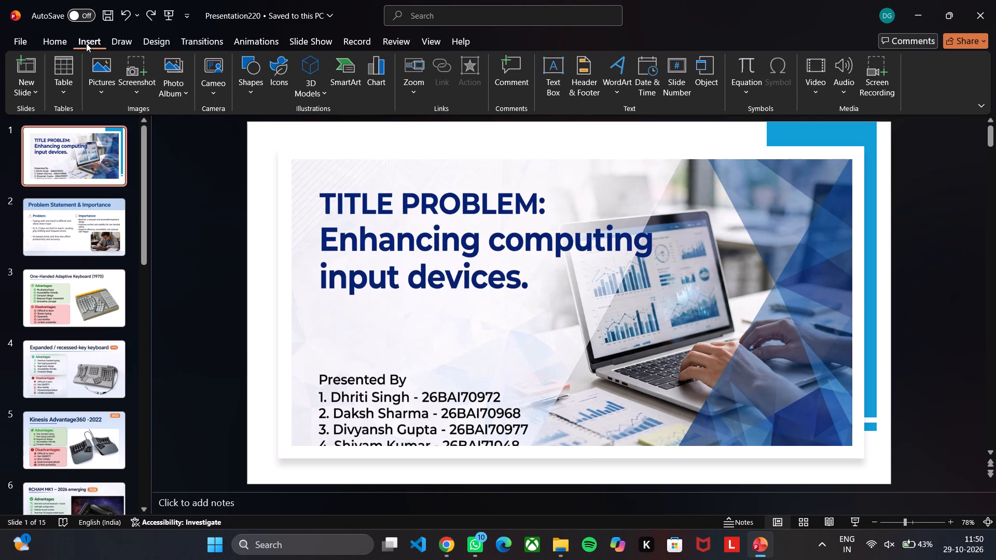
left_click(156, 39)
left_click(120, 44)
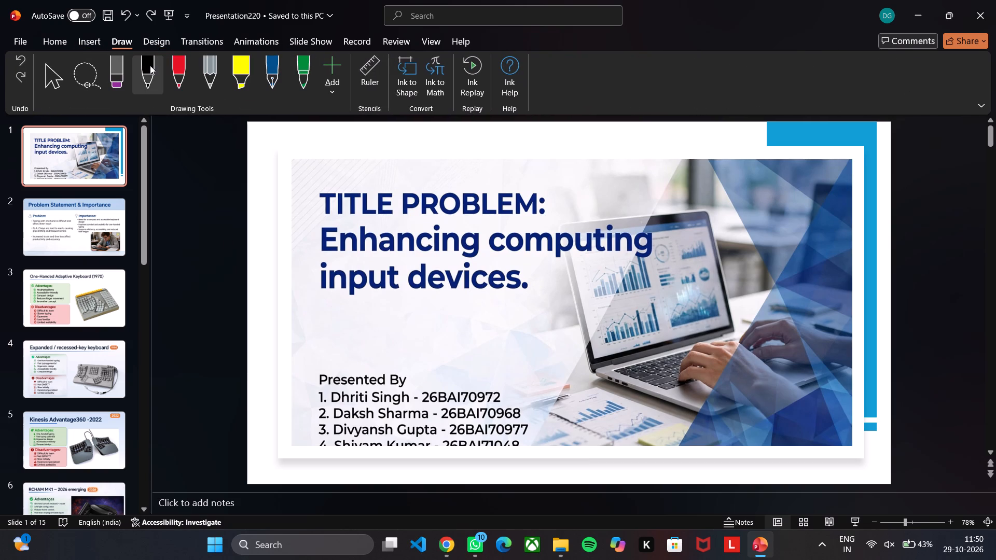
left_click(150, 65)
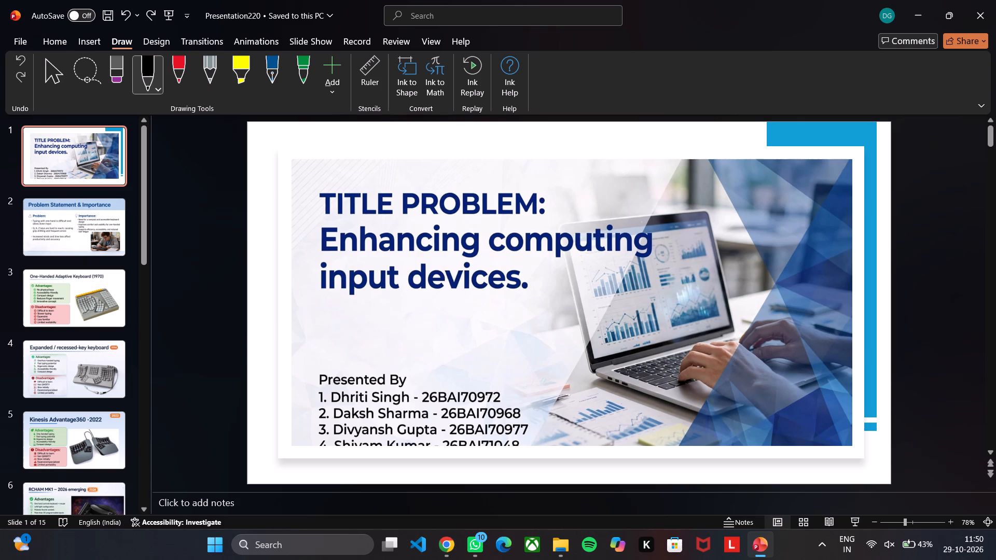
left_click(325, 446)
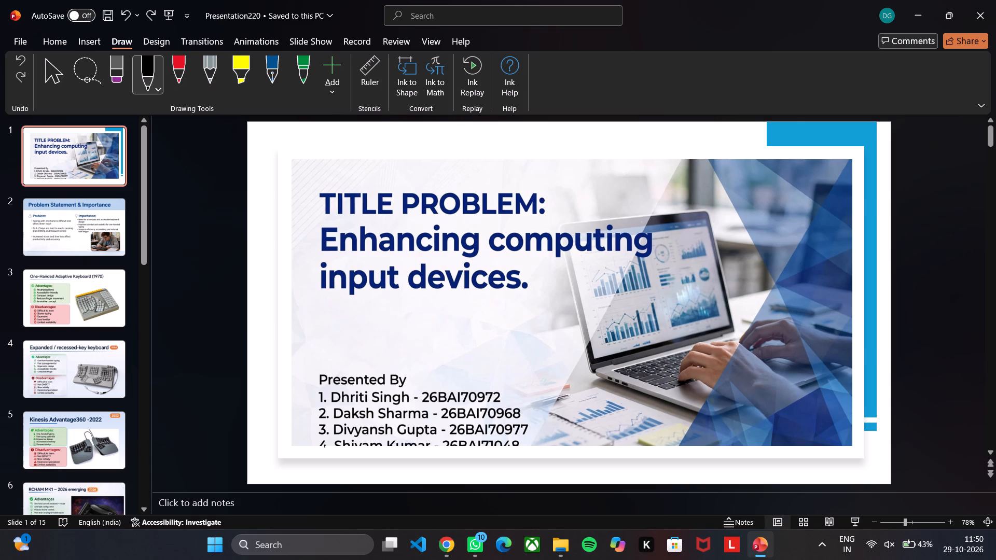
left_click(321, 446)
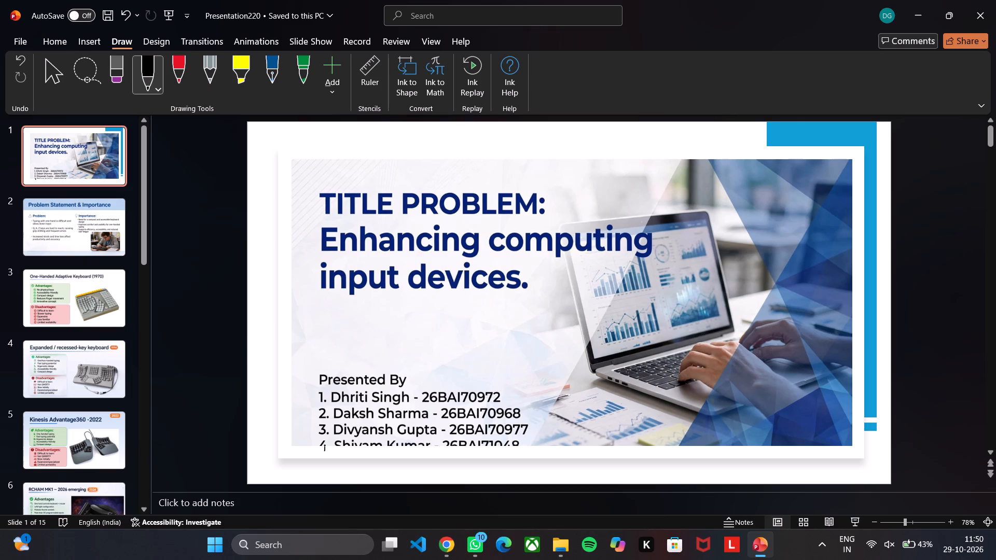
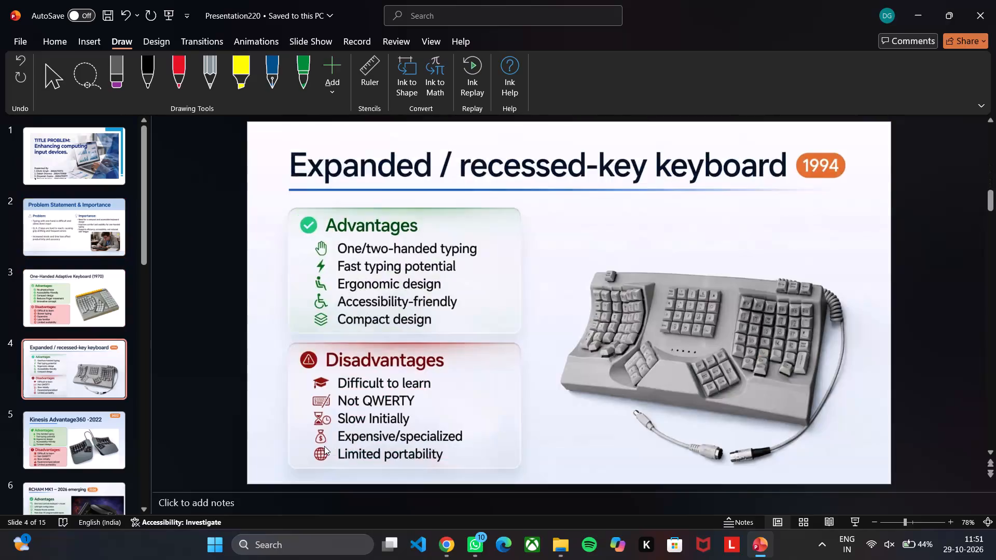
Examine the slides from the 1994 recessed-key keyboard through the existing versus proposed keyboard comparison.
key("Right")
key("Right")
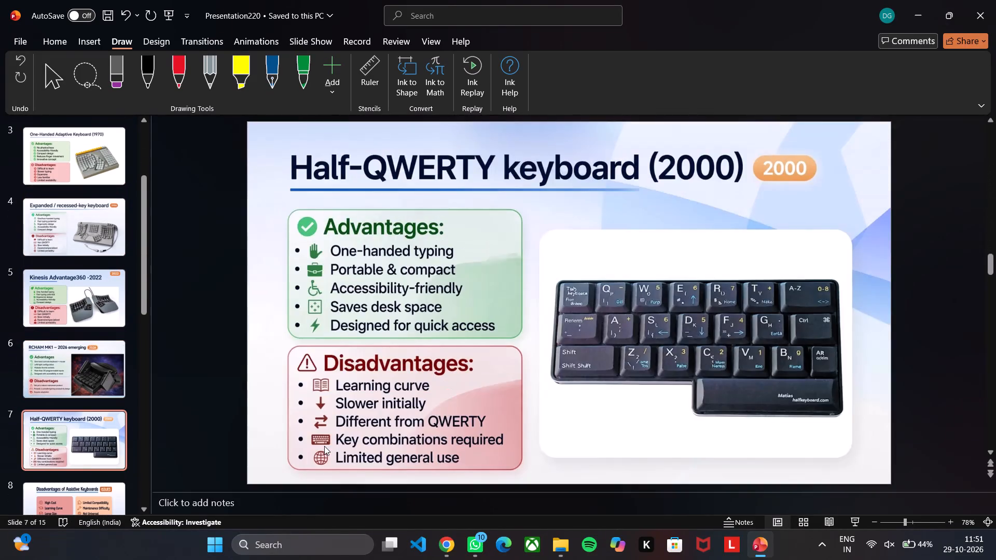
key("Right")
key("Right")
key("Left")
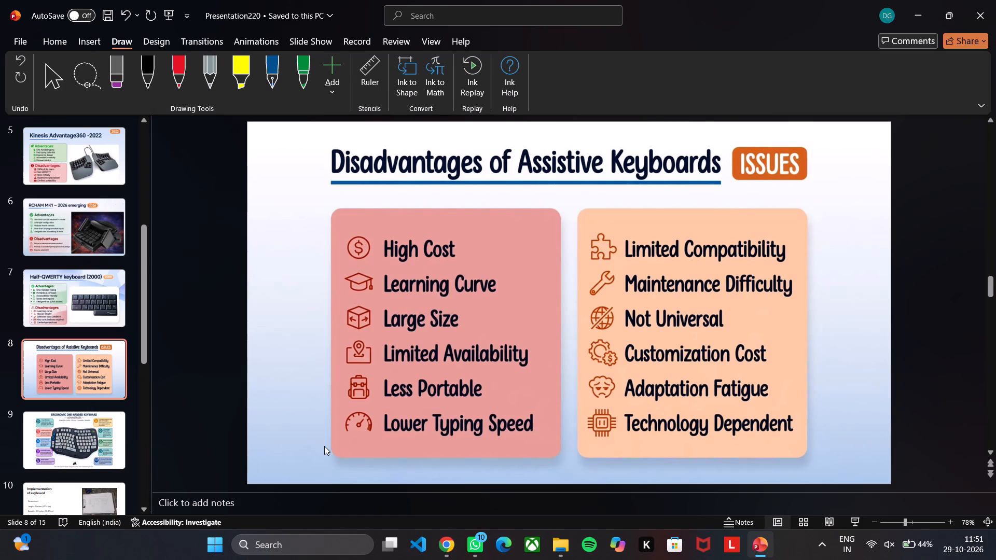
key("Right")
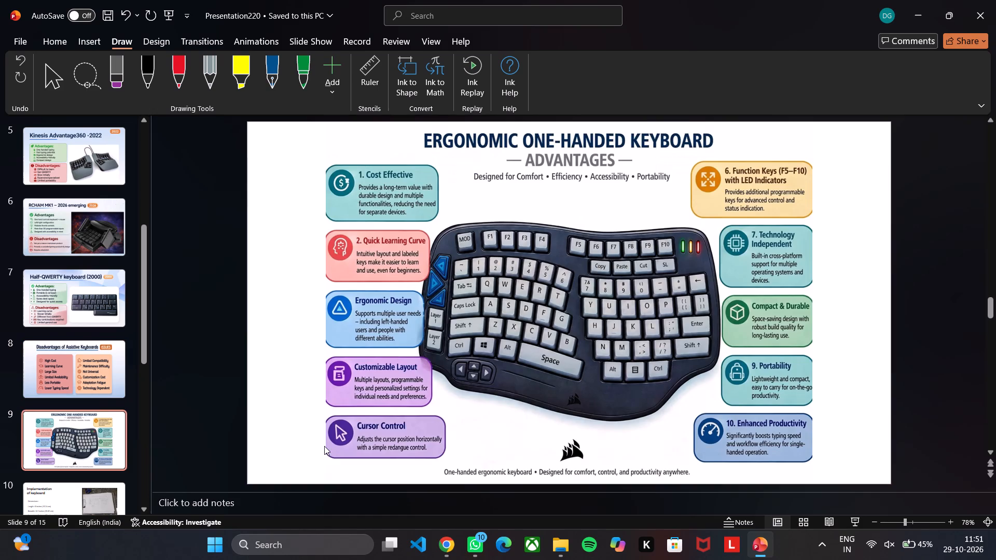
key("Right")
key("Right")
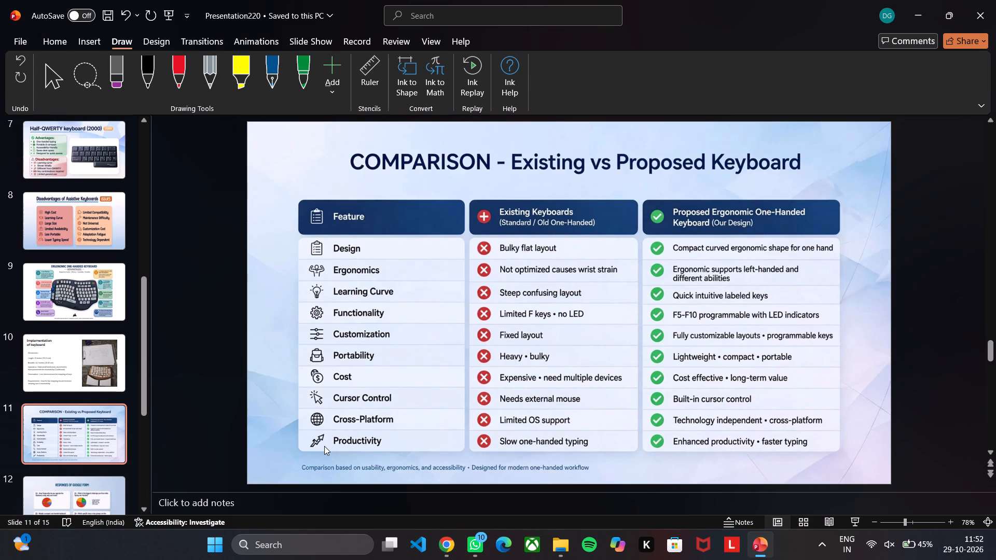
Examine the remaining slides, from the Google Form responses through Interview Details and Marketing to the closing Thank You slide.
key("Down")
key("Up")
key("Down")
key("Down")
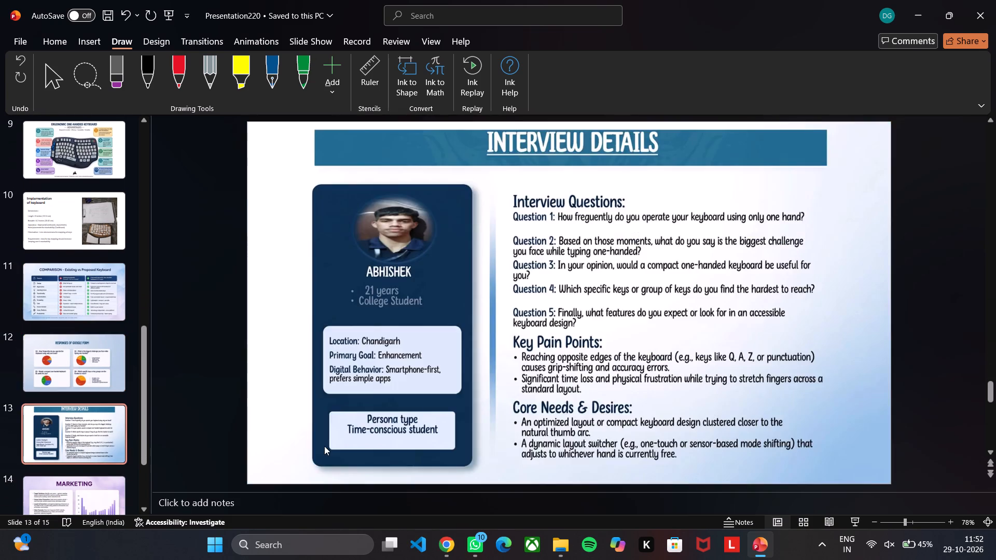
key("Up")
key("Up")
key("Down")
key("Down")
key("Down")
key("Up")
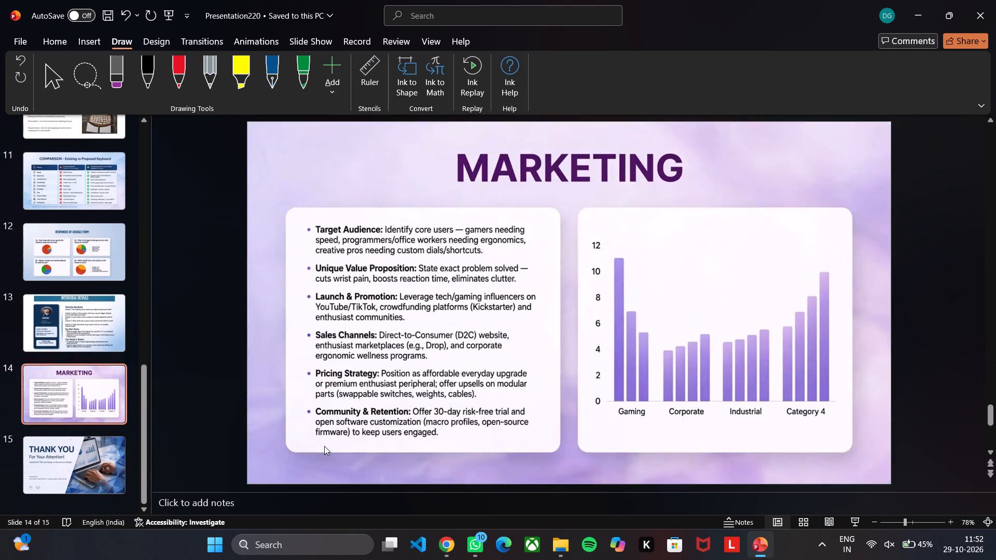
key("Down")
key("Down")
key("Up")
key("Down")
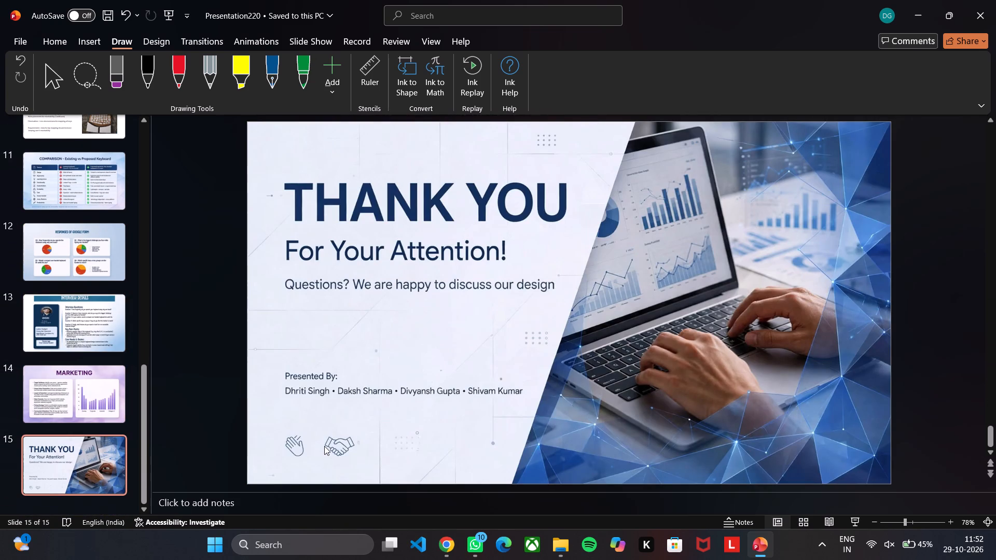
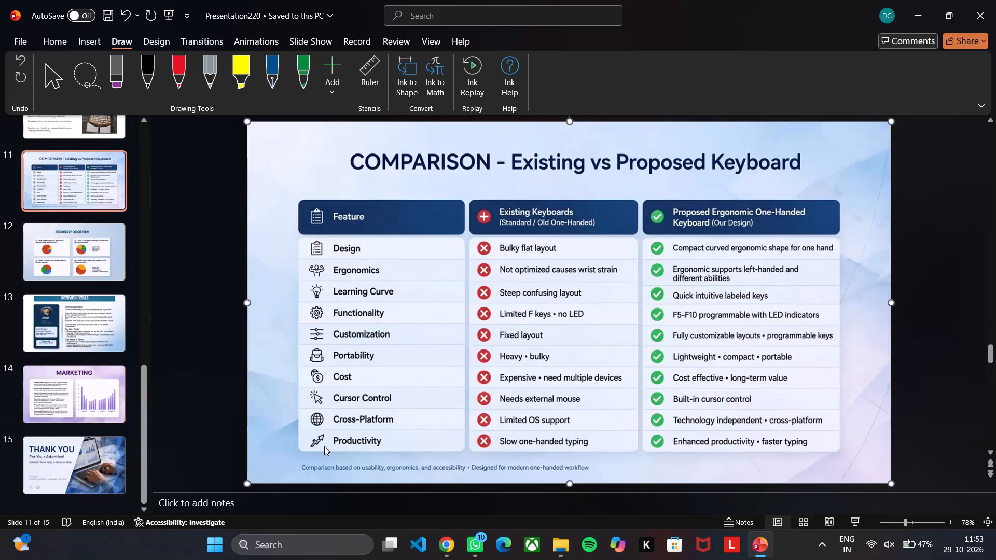
Nudge the full-slide keyboard comparison picture on slide 11 slightly to the left.
key("Left")
key("Left")
key("Left")
key("Left")
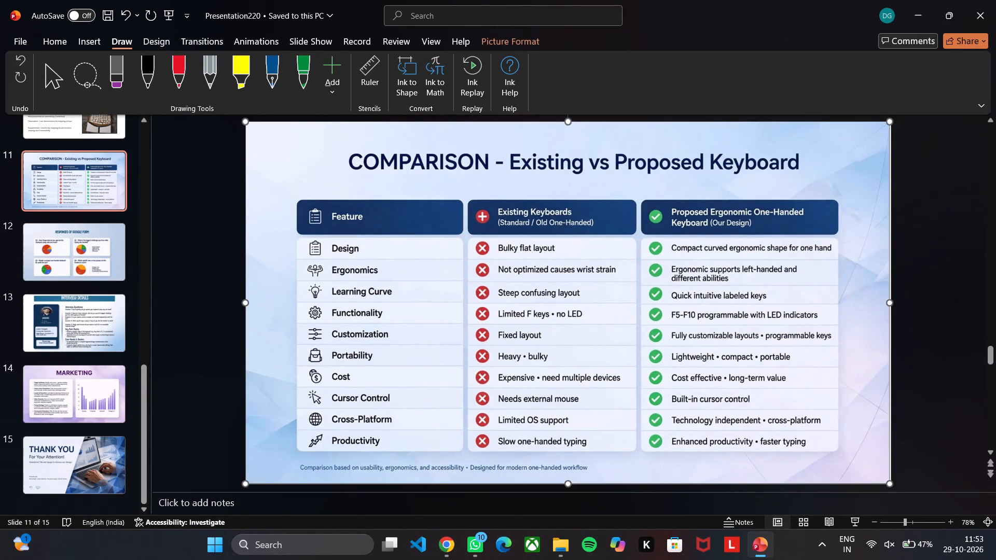
Preview the slide show from the existing versus proposed keyboard comparison and return to editing at the Marketing slide.
left_click(857, 524)
triple_click(75, 374)
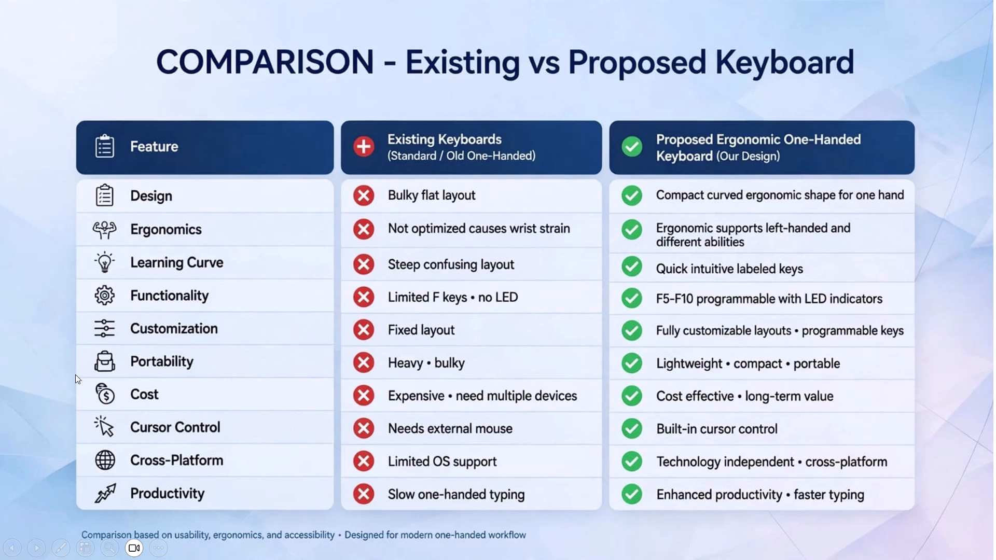
triple_click(75, 374)
left_click(75, 374)
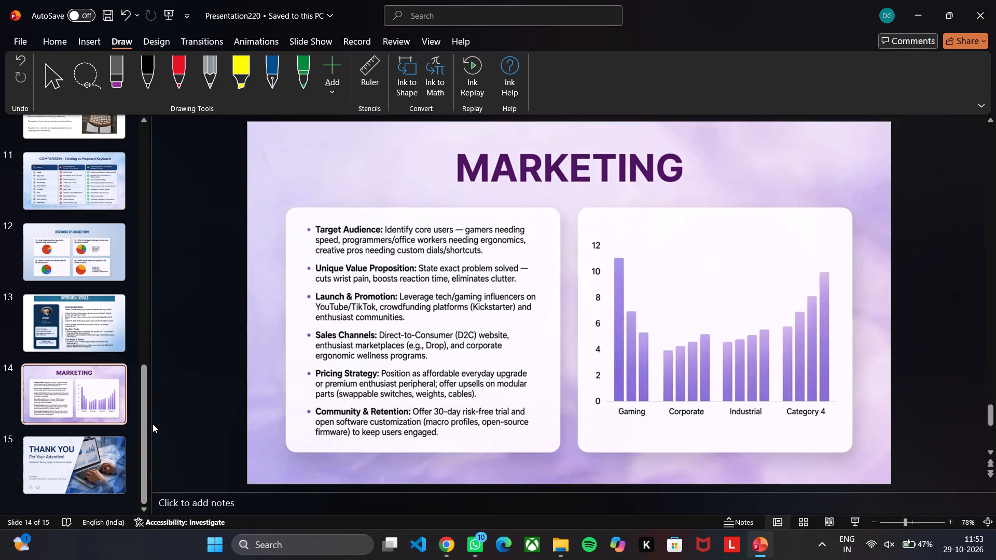
Go back to the title slide and start the slide show from there.
scroll(153, 424, "up", 5)
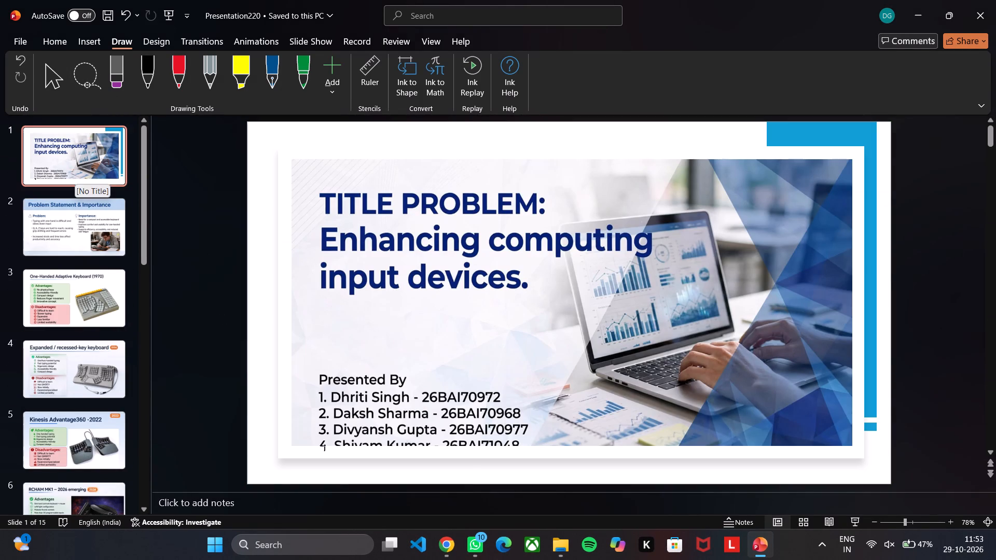
left_click(861, 521)
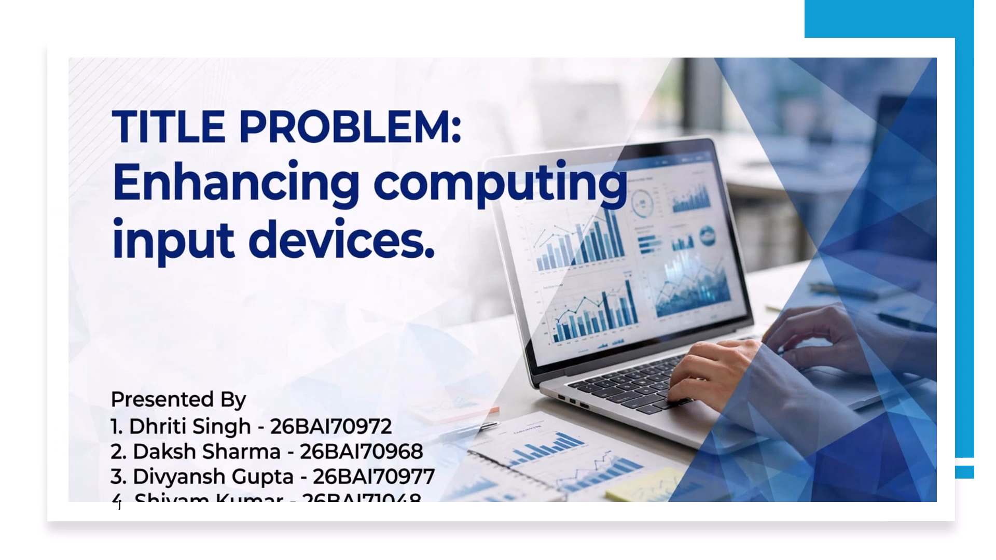
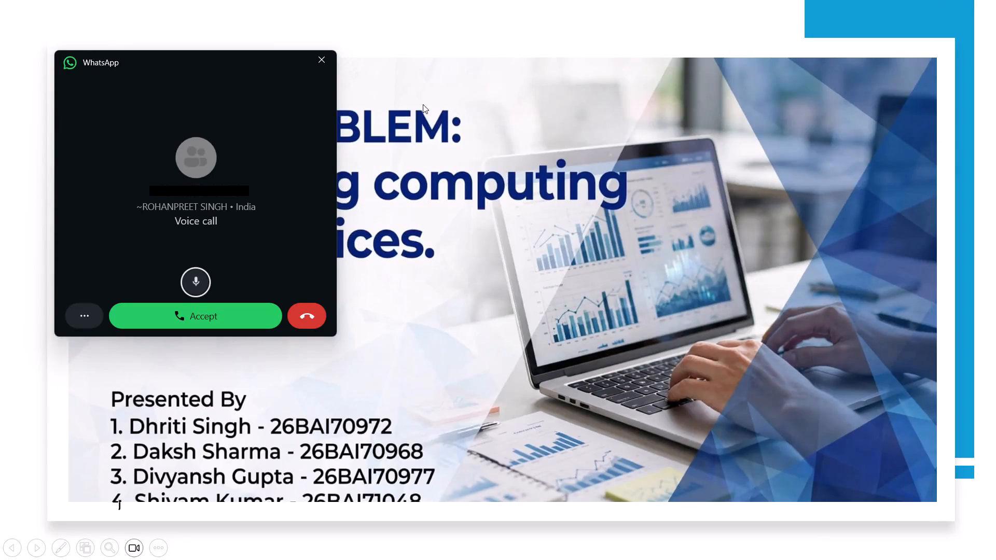
Dismiss the incoming WhatsApp voice call window covering the title slide.
left_click(325, 61)
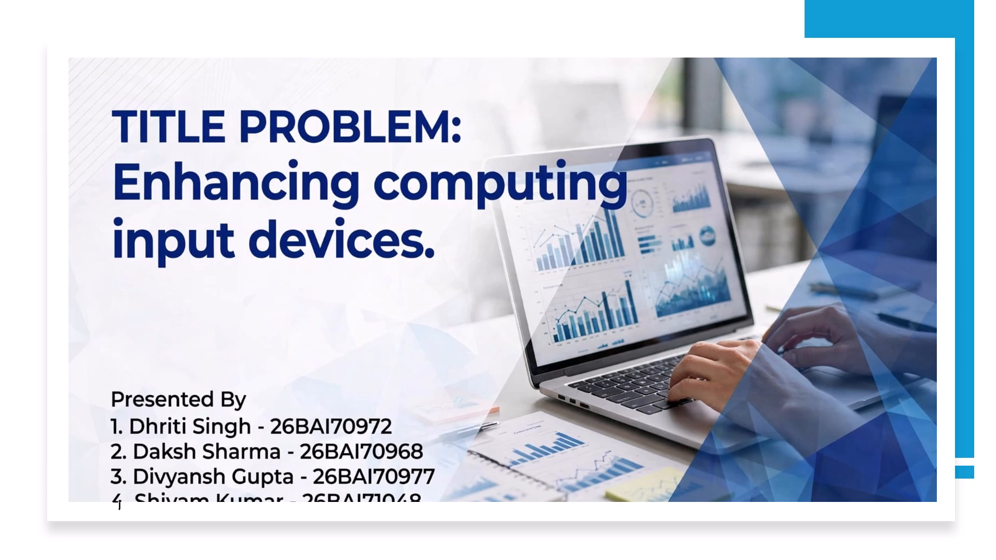
Review the running slide show from the title slide through the Half-QWERTY keyboard slide to Disadvantages of Assistive Keyboards.
key("Right")
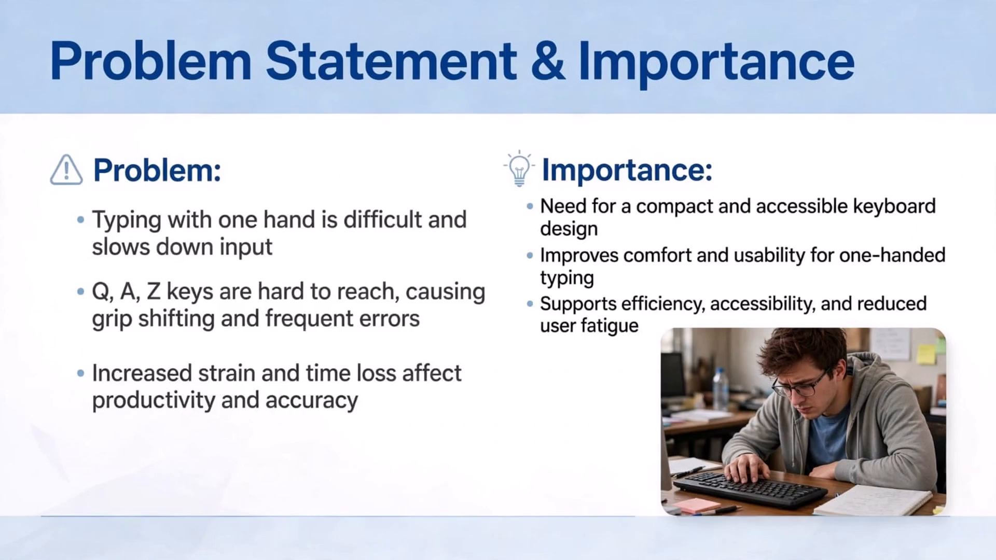
key("Right")
key("Right")
key("Right")
key("Right")
key("Right")
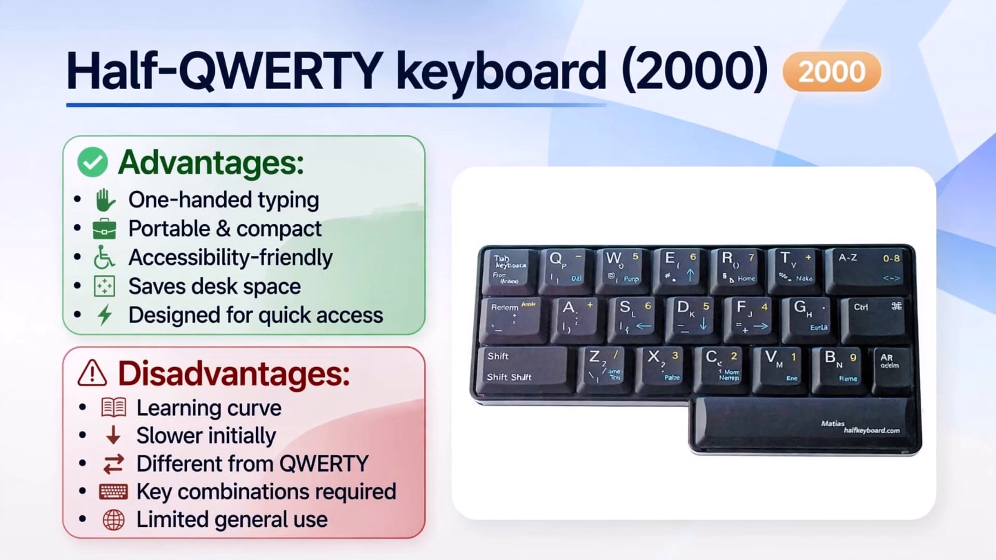
key("Right")
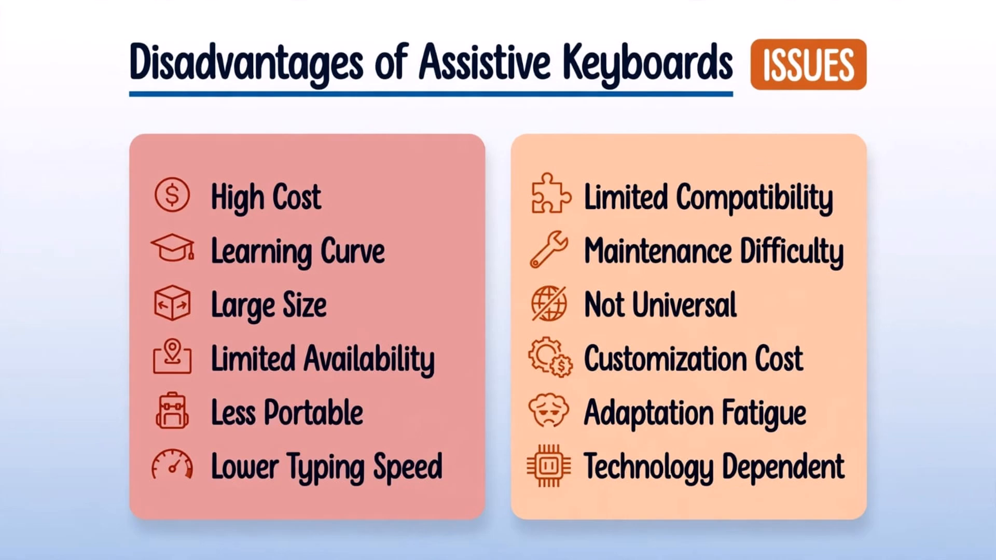
Review the remaining slides in the slide show, from the disadvantages of assistive keyboards through implementation, comparison, survey, interview and marketing to the closing Thank You slide.
key("Right")
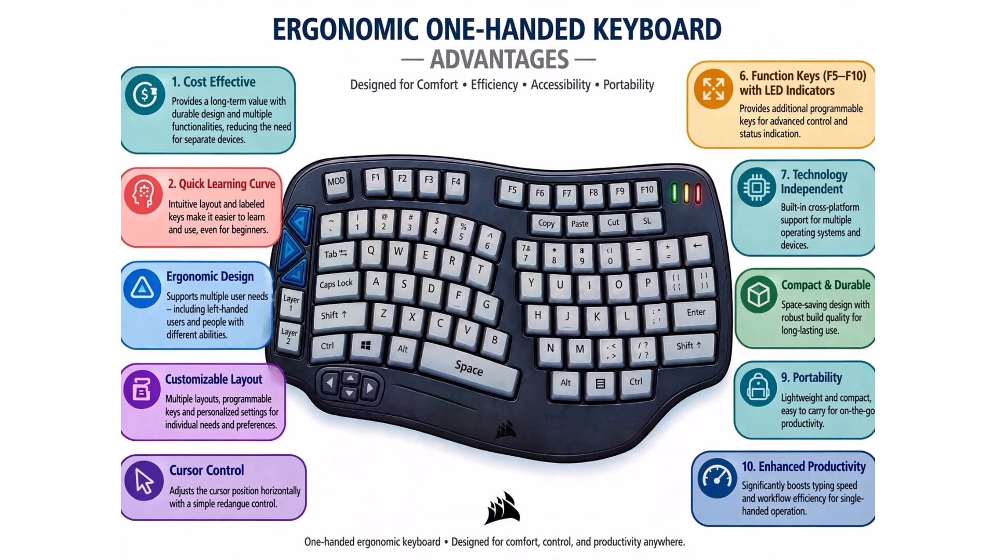
key("Left")
key("Right")
key("Right")
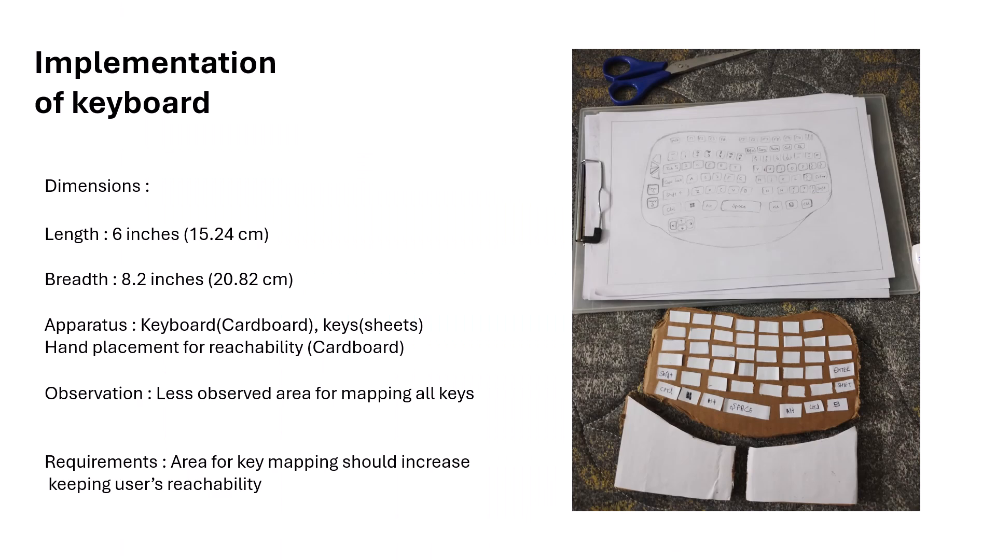
key("Left")
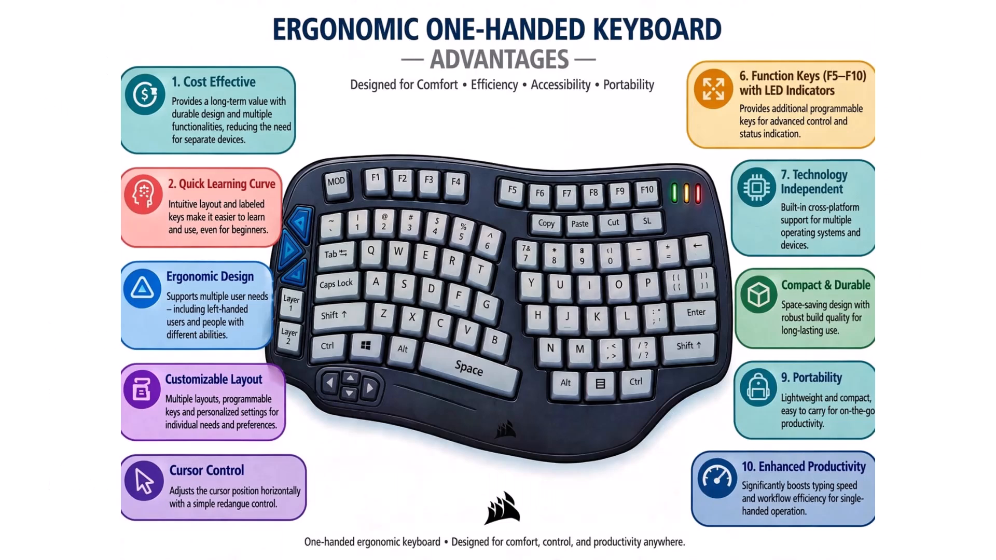
key("Right")
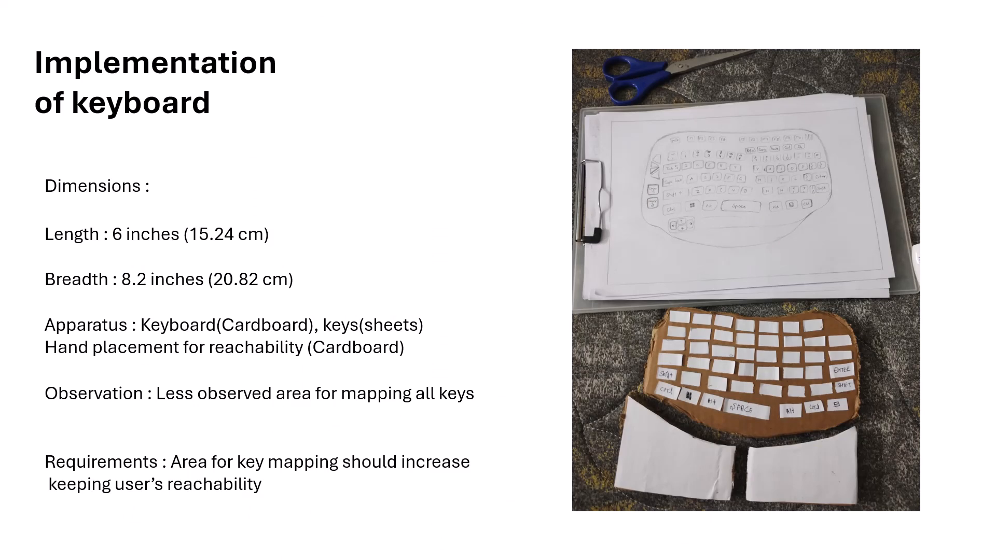
key("Right")
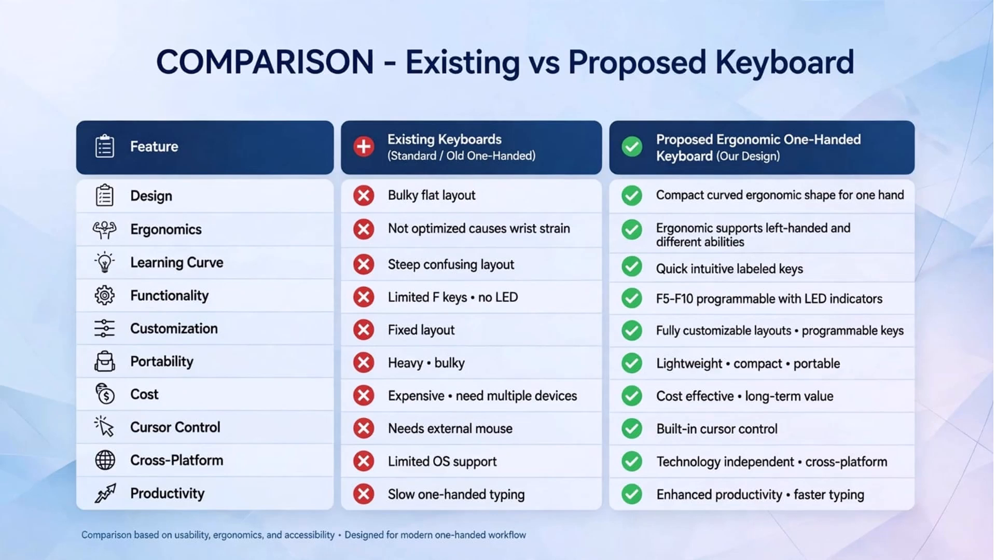
key("Right")
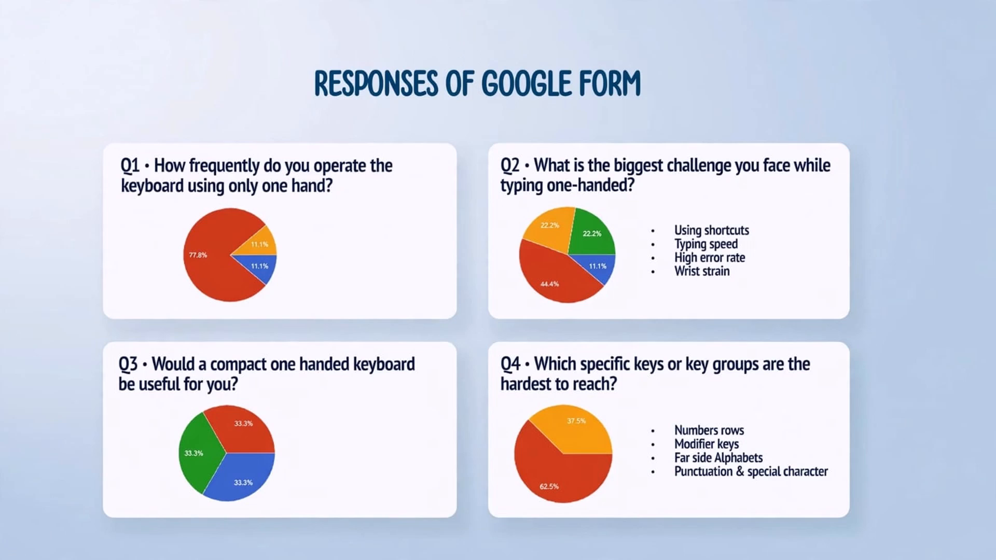
key("Right")
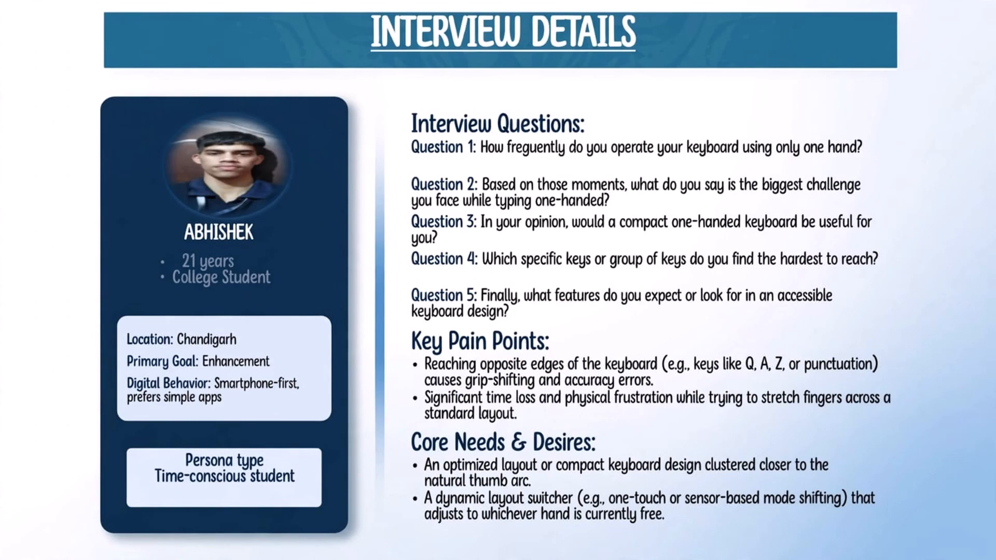
key("Right")
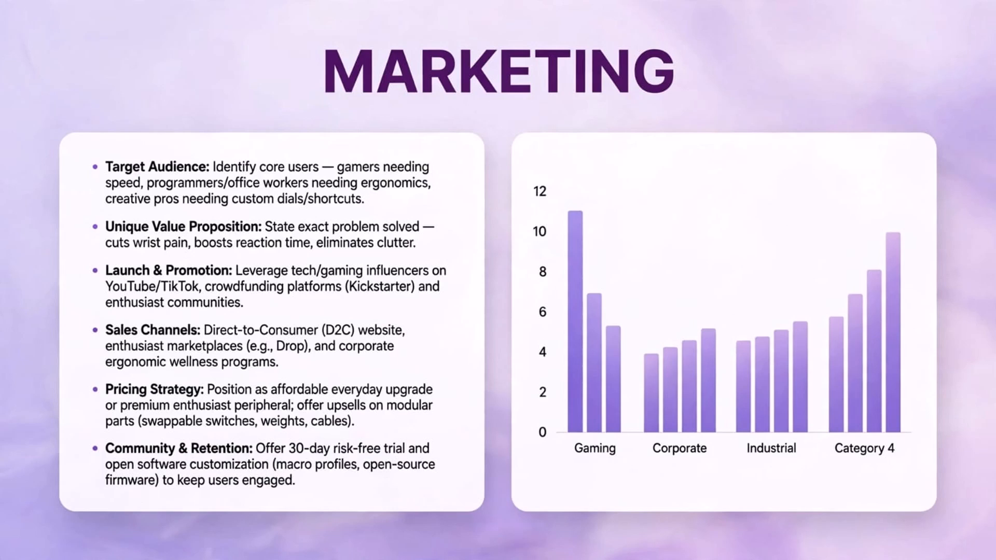
key("Left")
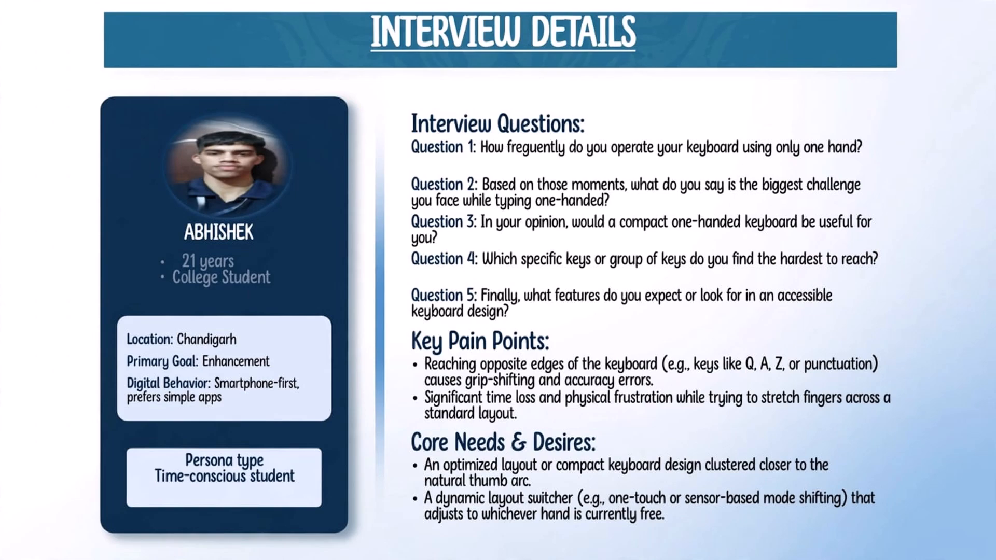
key("Right")
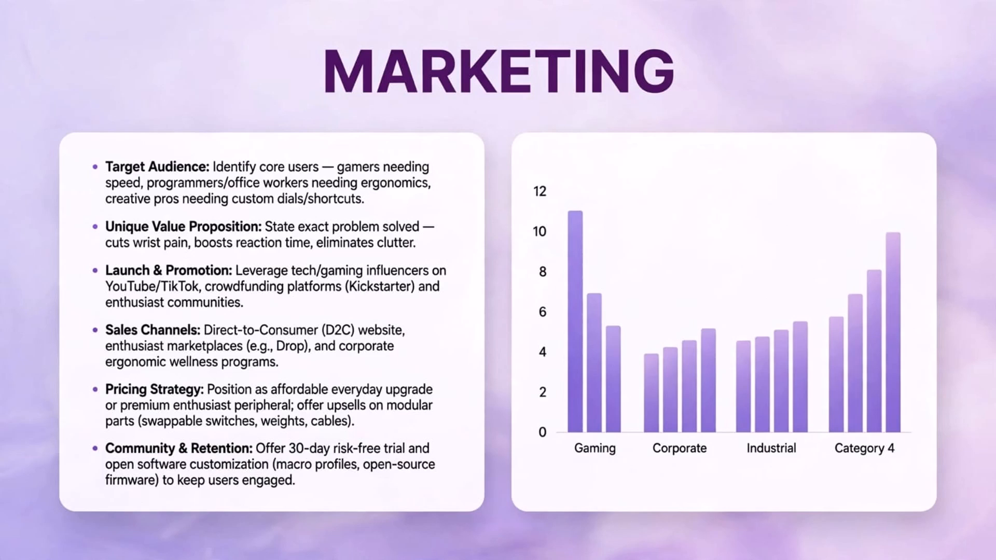
key("Right")
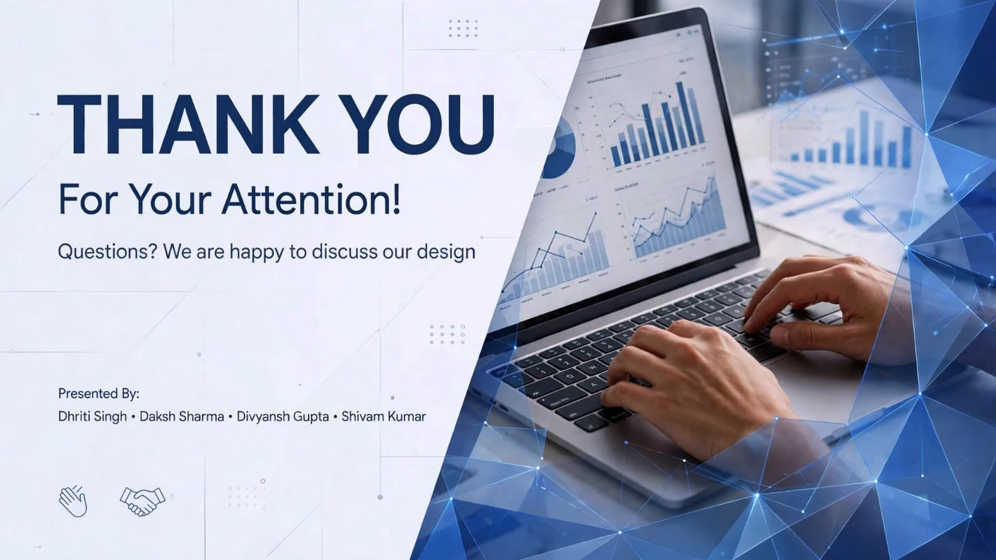
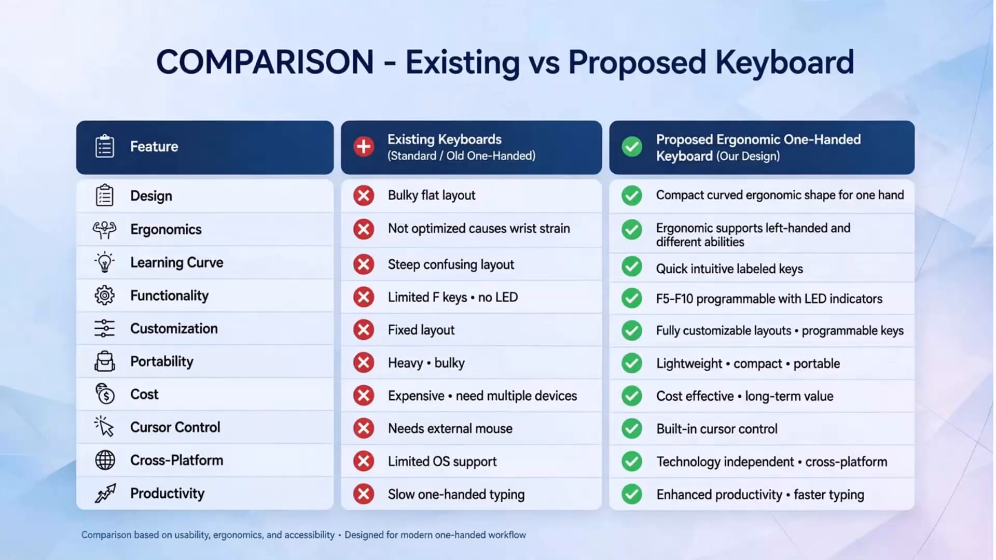
Go back from the comparison slide in the slide show to recheck the preceding Implementation of keyboard content.
key("Left")
key("Left")
key("Right")
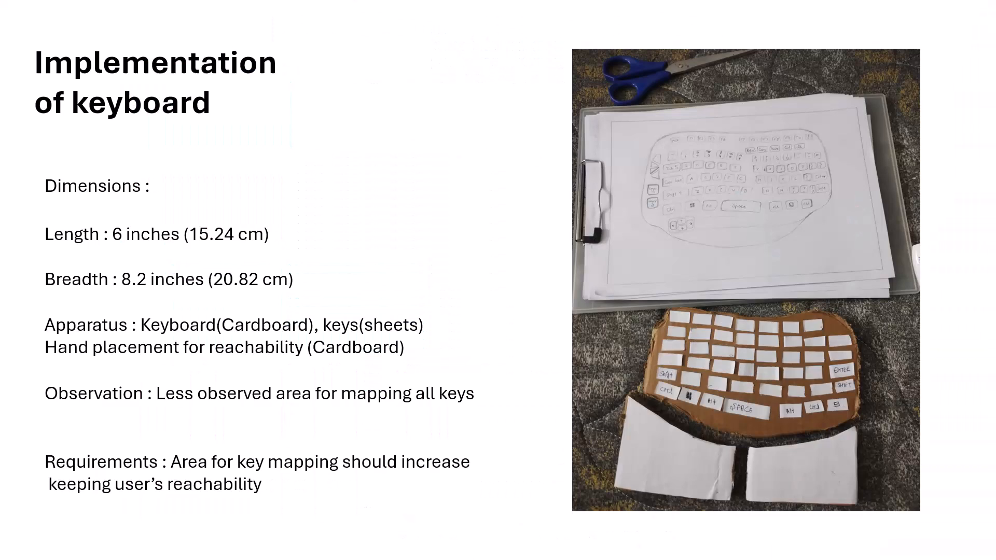
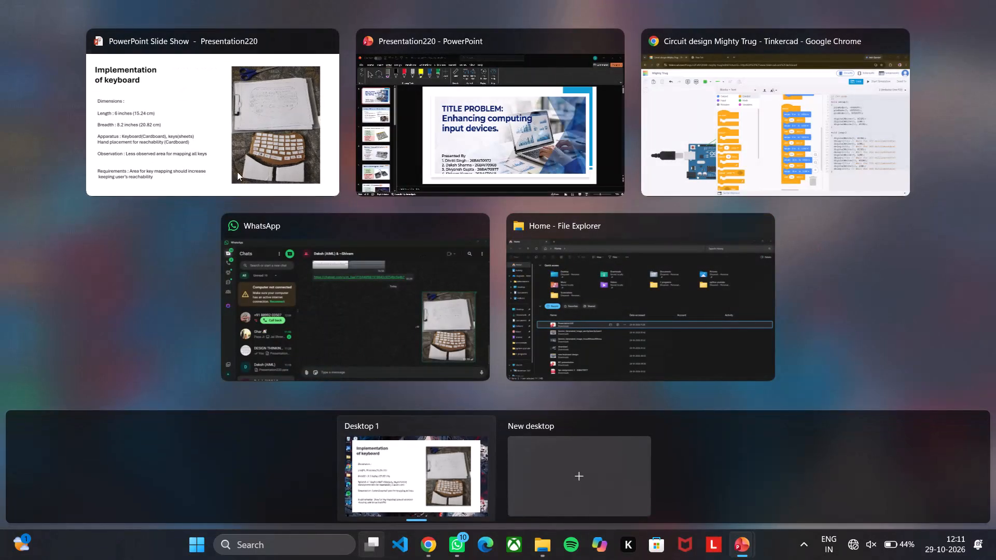
Return to the slide show's Implementation of keyboard slide, and clear the presentation windows away to reach the desktop.
left_click(128, 125)
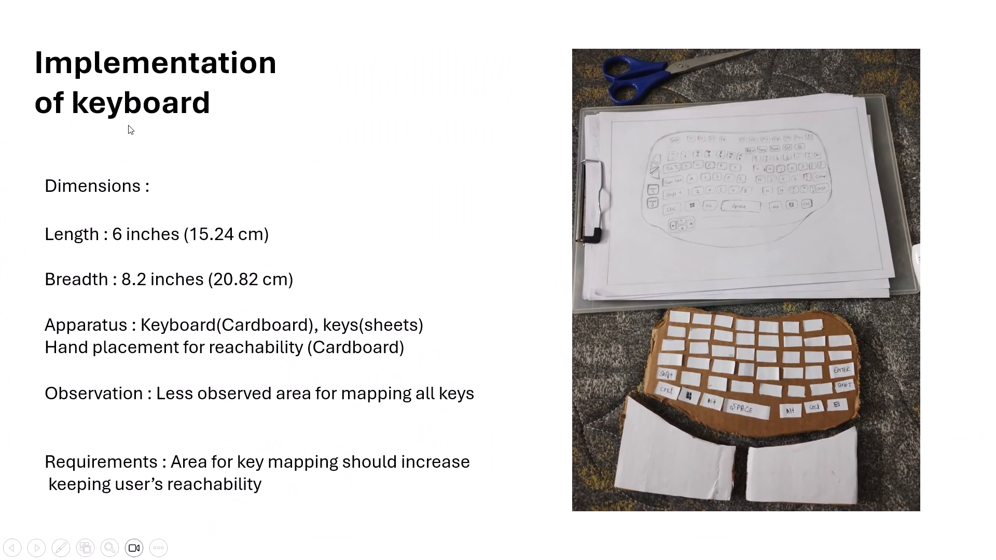
scroll(128, 125, "down", 14)
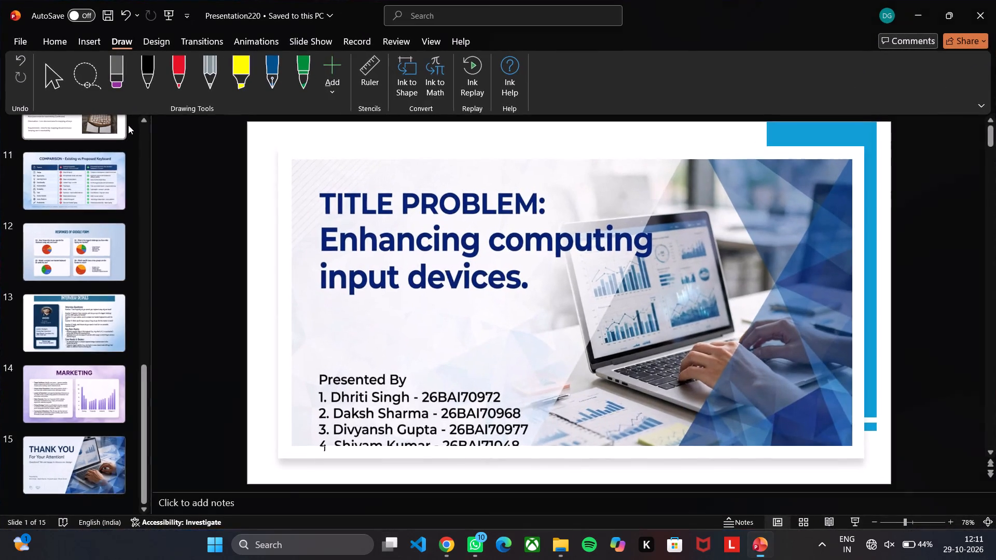
Bring up the context options for the empty desktop area.
right_click(128, 125)
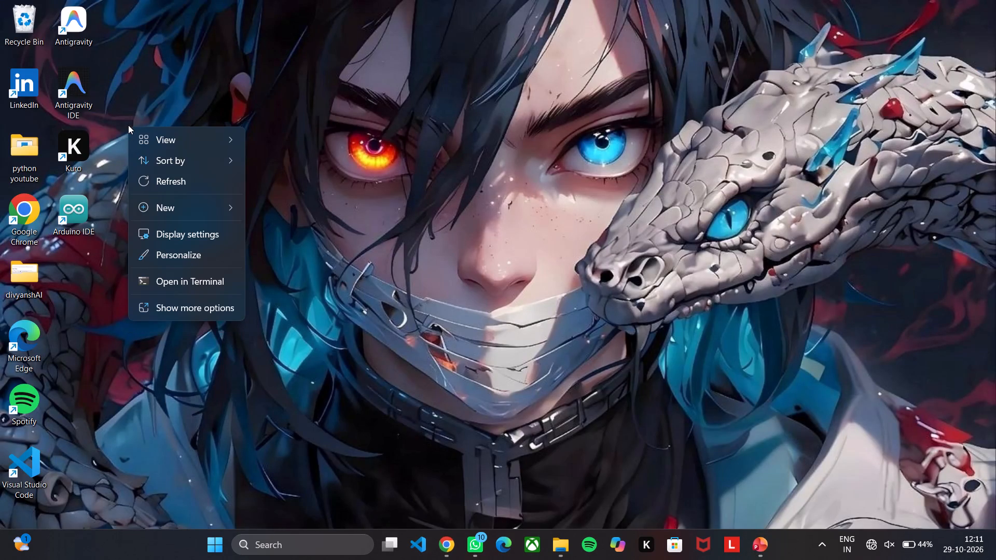